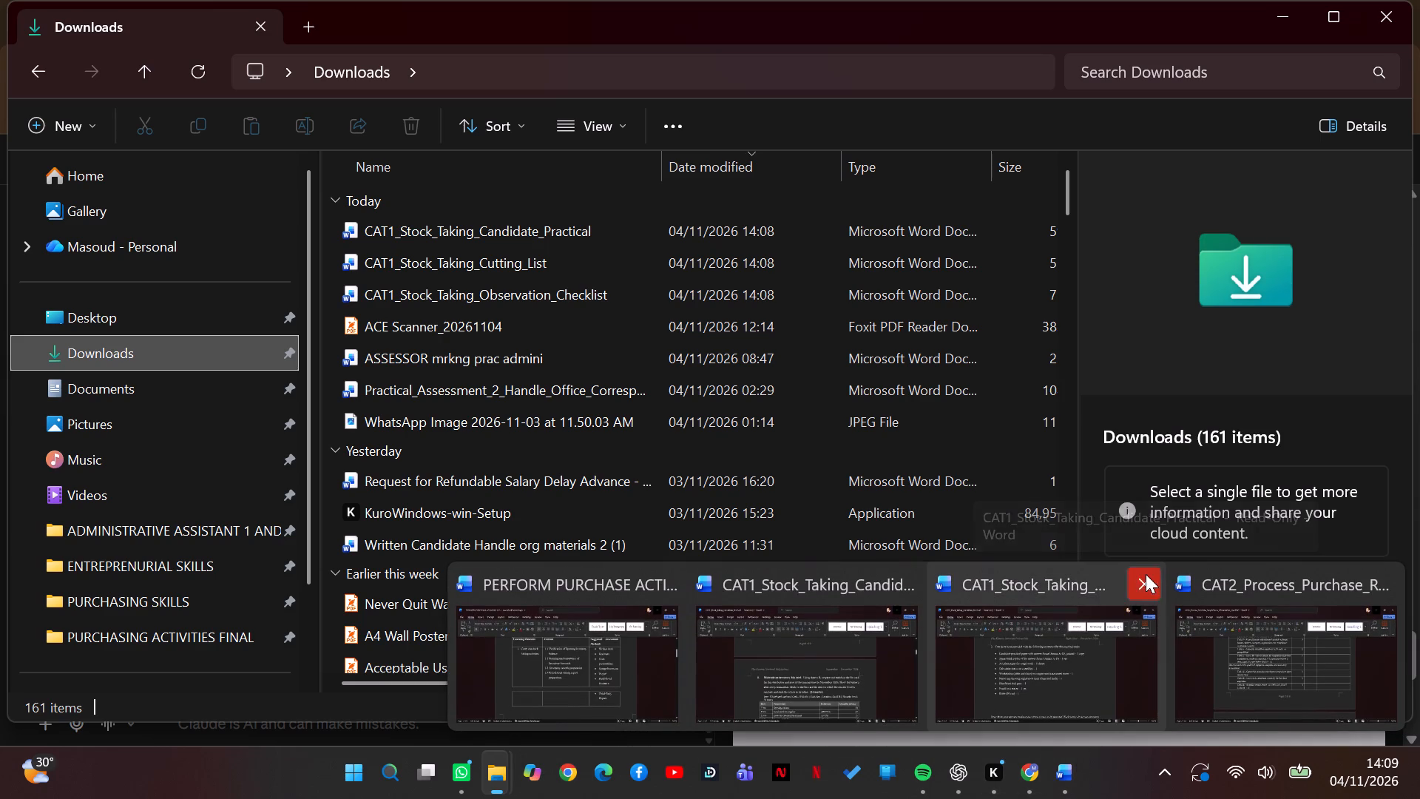
# Close the open CAT1_Stock_Taking and CAT2_Process_Purchase documents, and try to close the PERFORM PURCHASE ACTIVITIES document.
pyautogui.click(1146, 574)
pyautogui.click(1138, 588)
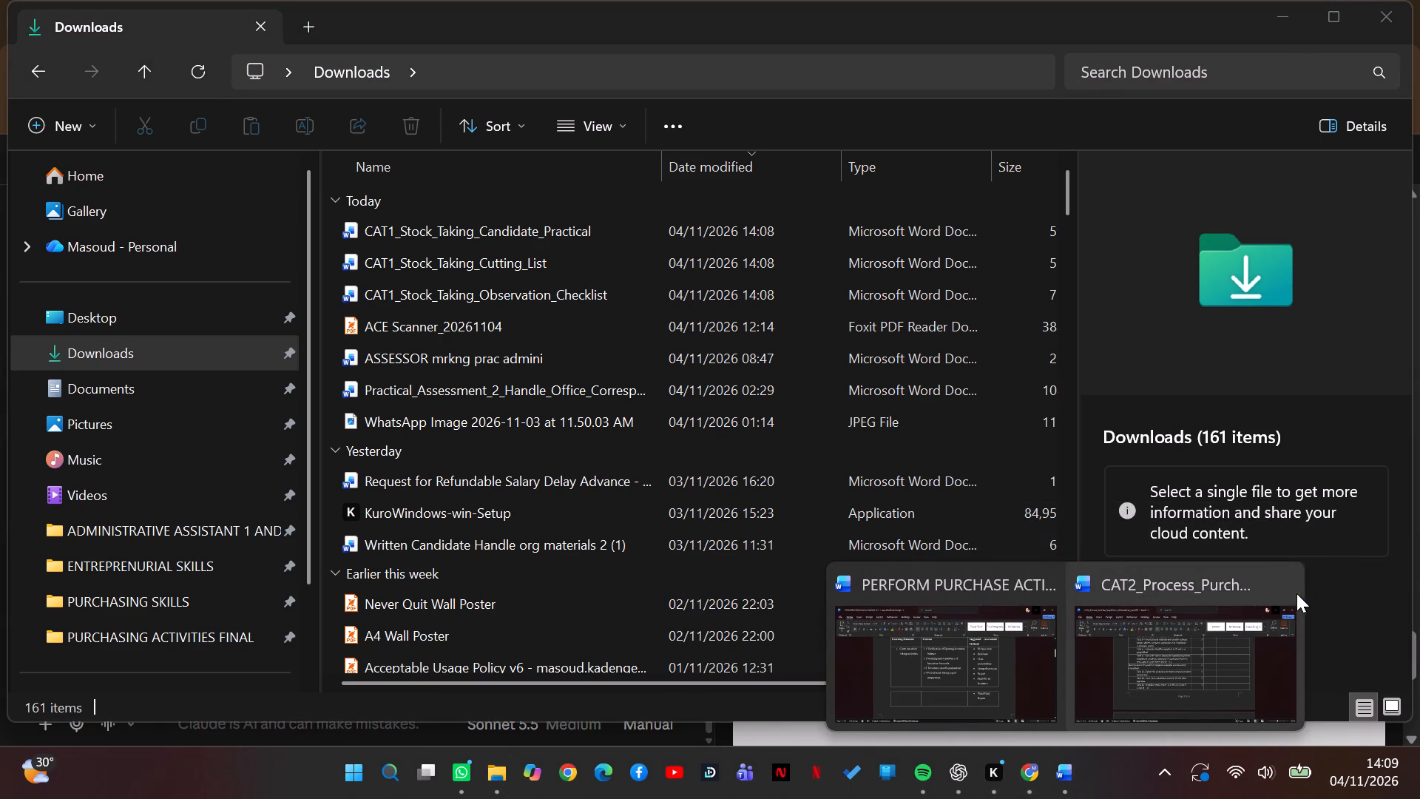
pyautogui.click(1288, 590)
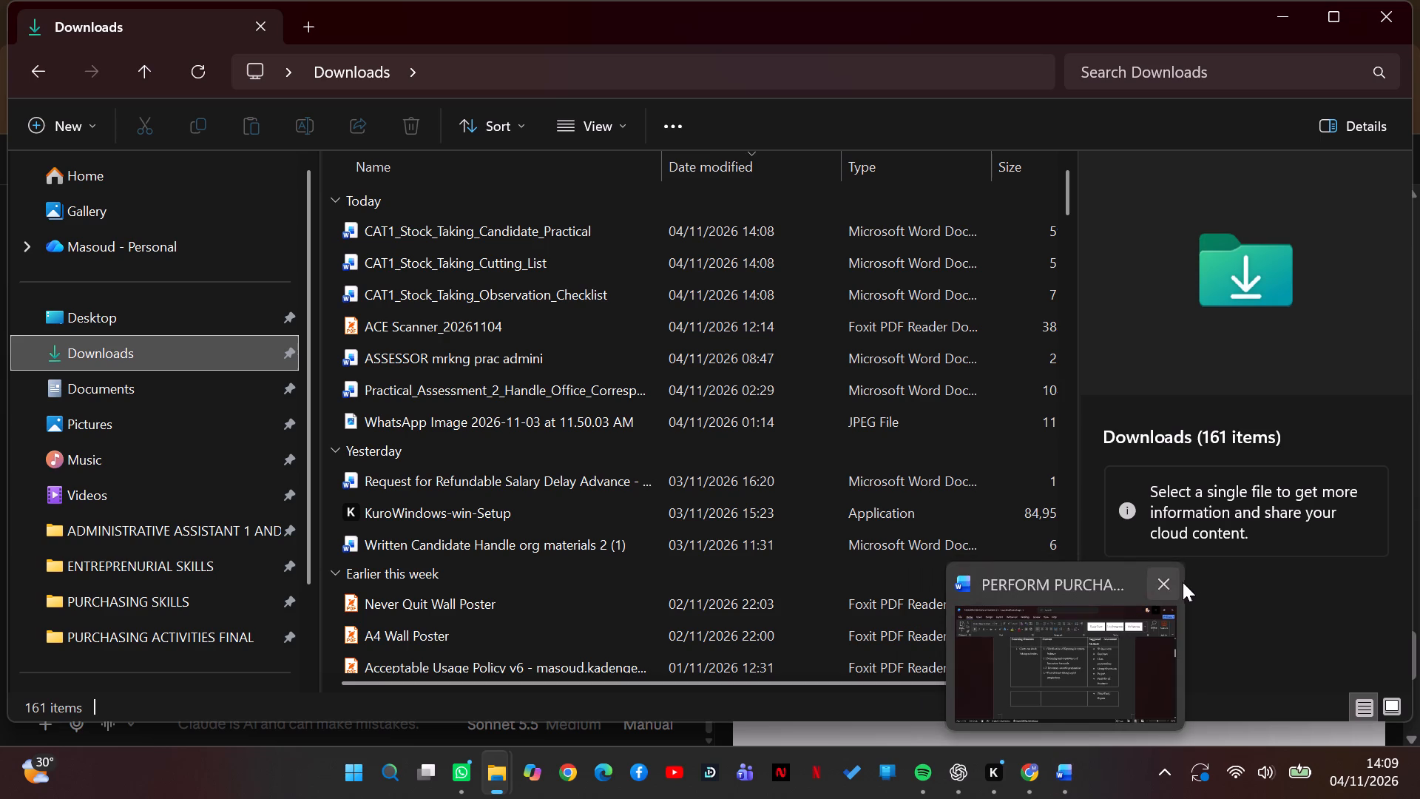
pyautogui.click(1160, 585)
pyautogui.click(1159, 577)
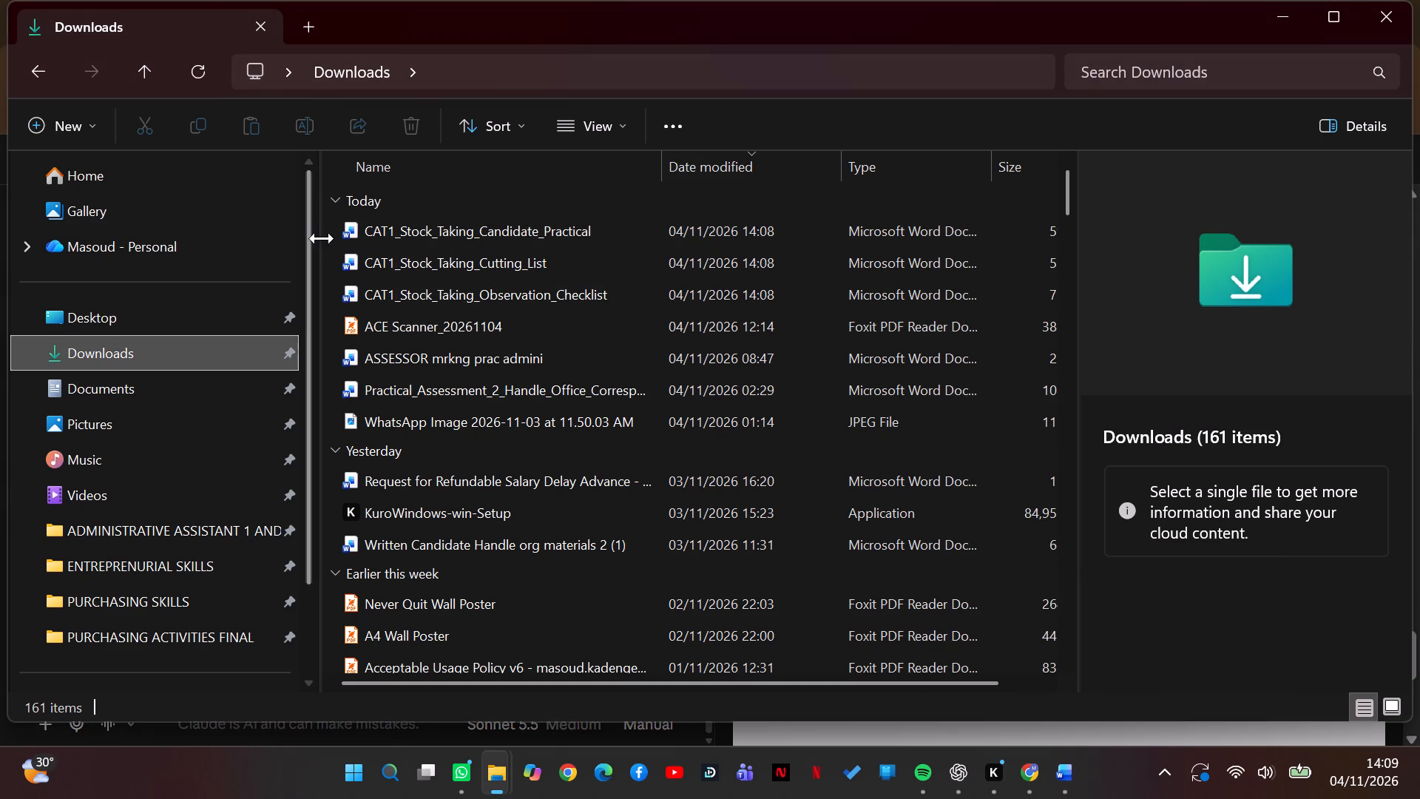
# Open the three CAT1_Stock_Taking files from Downloads together, dismissing any blocking dialogs.
pyautogui.moveTo(329, 229); pyautogui.dragTo(542, 284)
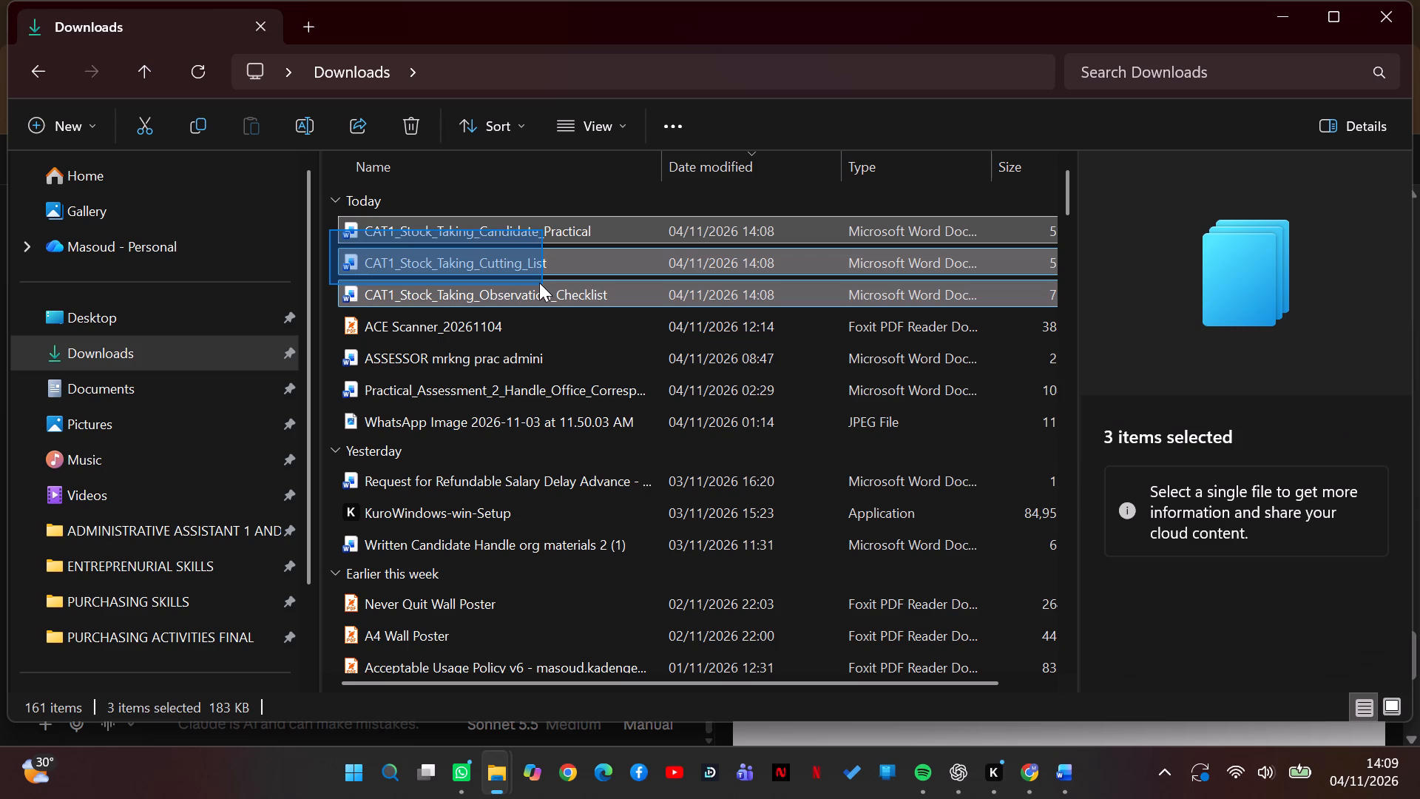
pyautogui.rightClick(538, 281)
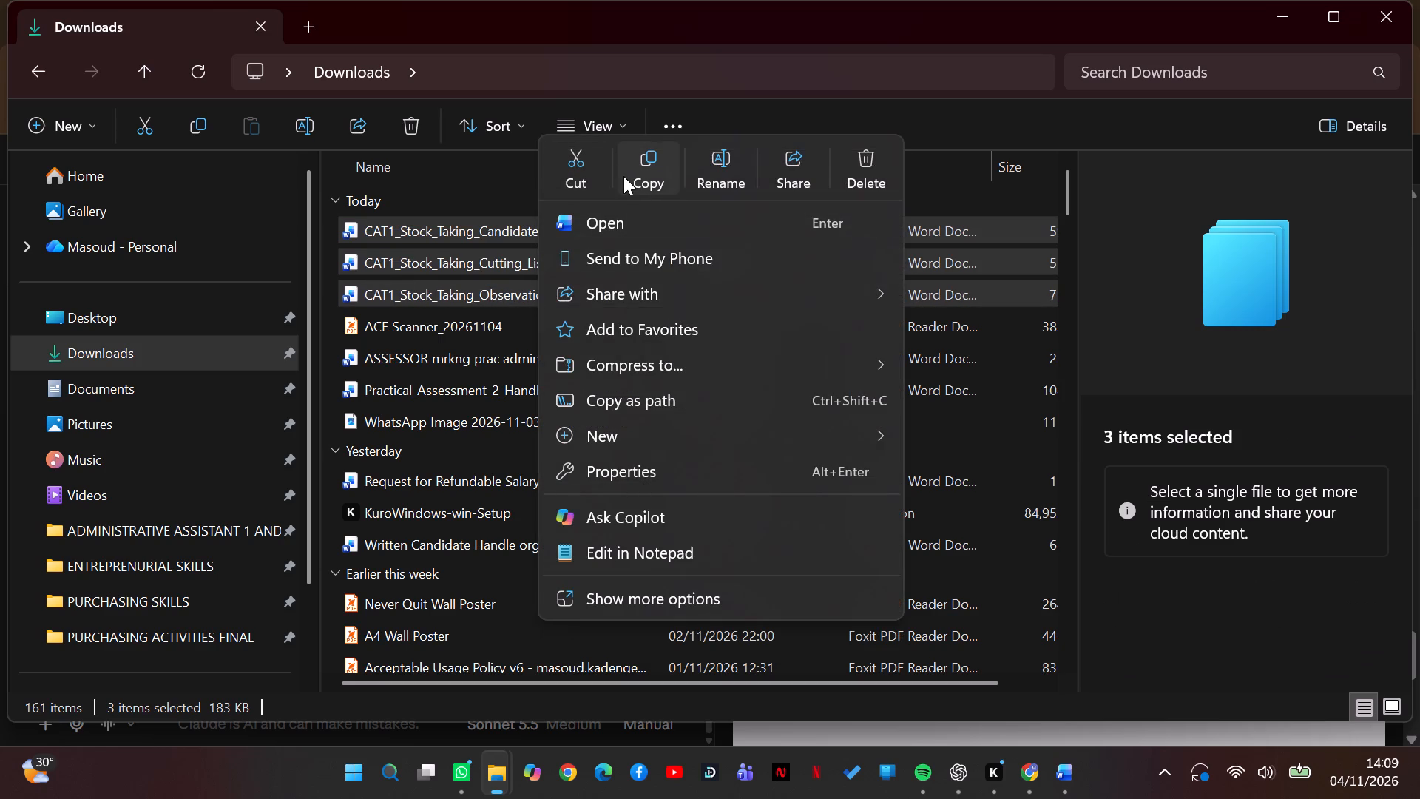
pyautogui.click(609, 212)
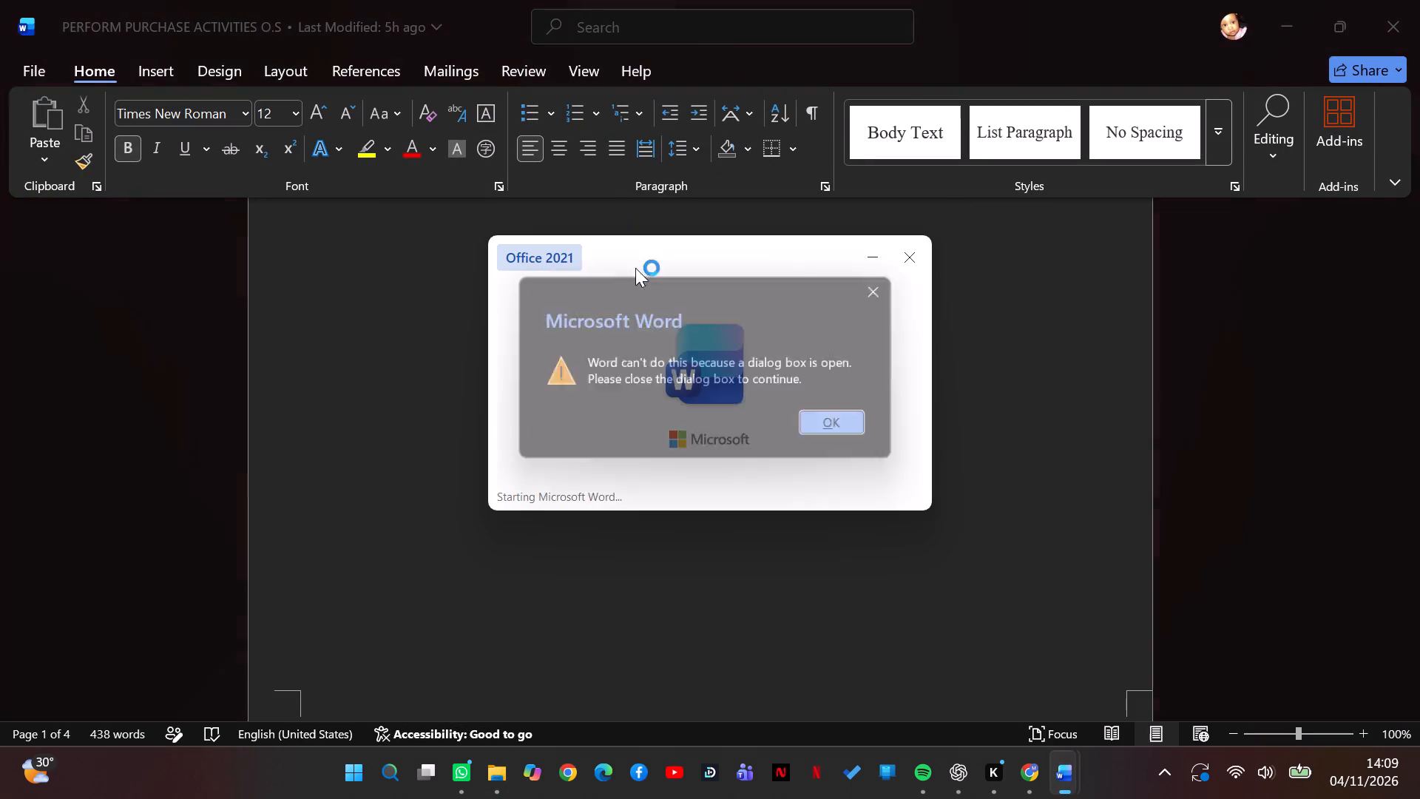
pyautogui.click(819, 411)
pyautogui.click(840, 425)
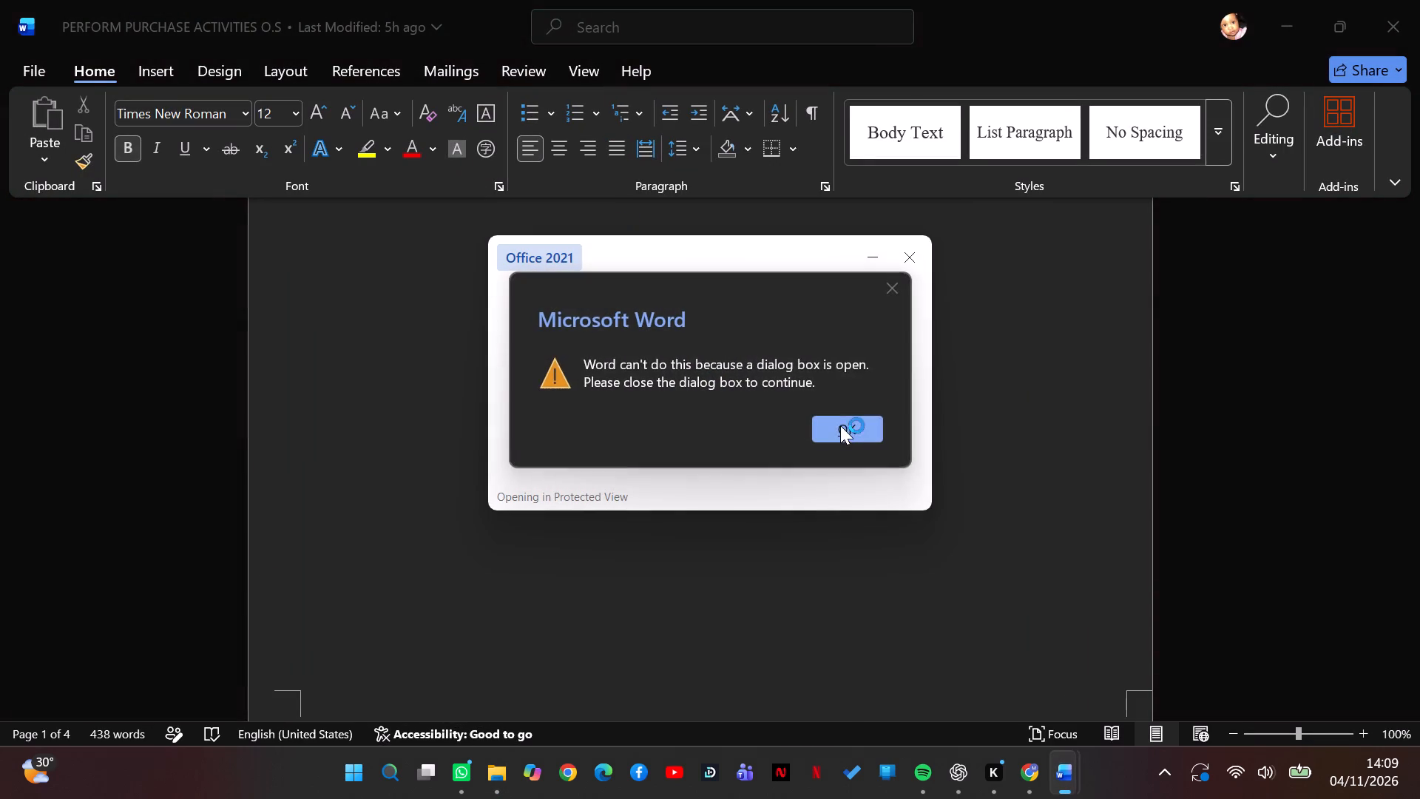
pyautogui.click(840, 425)
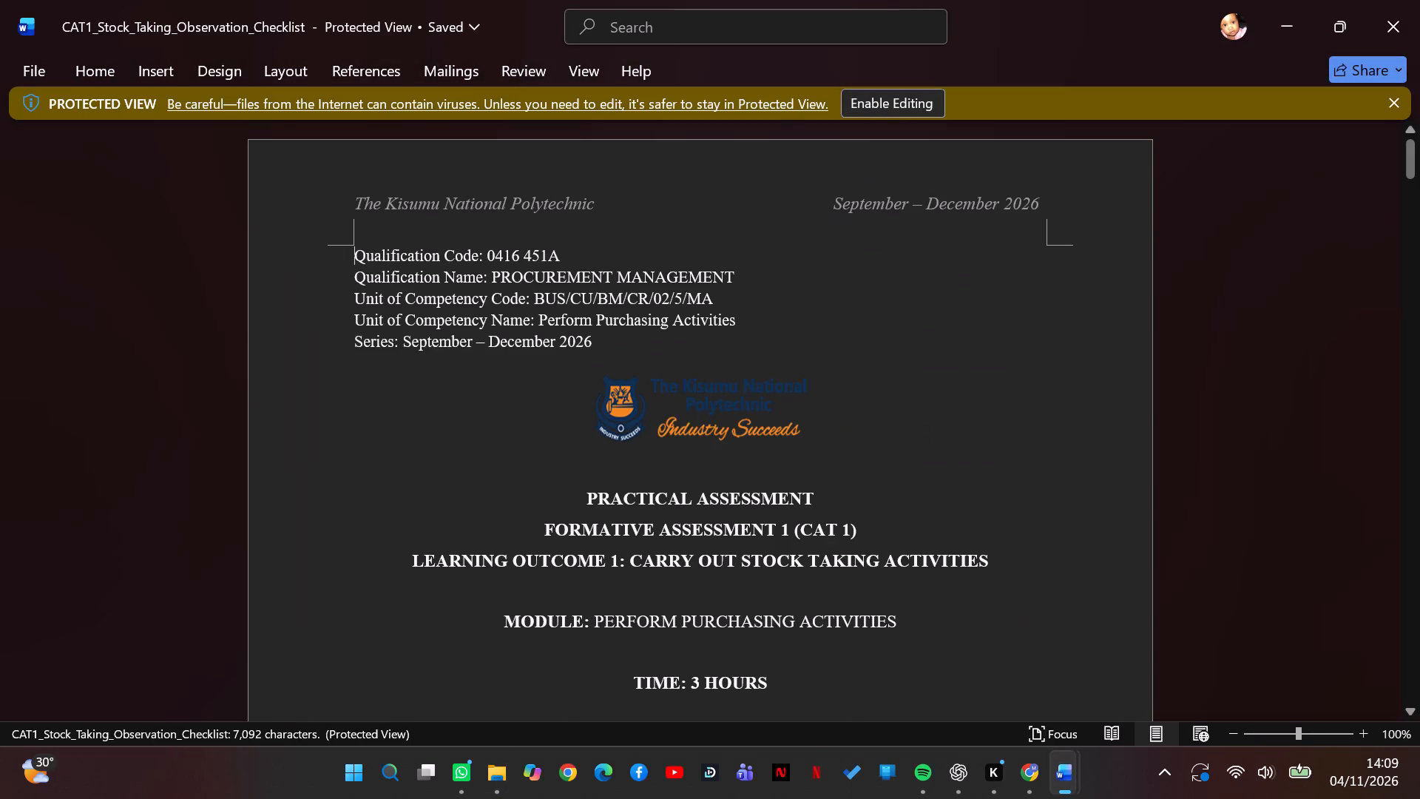
# Look through the CAT1_Stock_Taking_Observation_Checklist document as far as the evaluation items table, and close it.
pyautogui.scroll(-17, 782, 366)
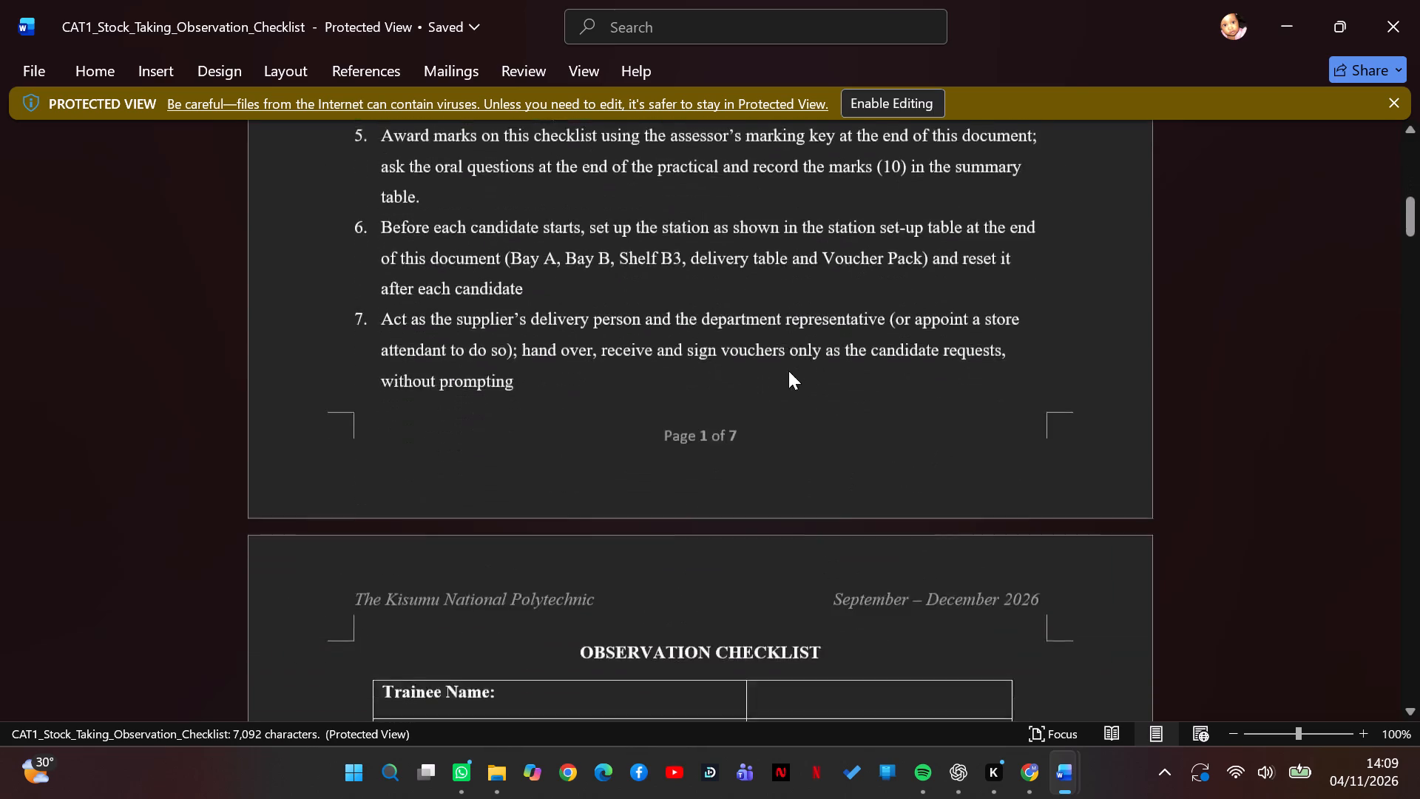
pyautogui.scroll(-8, 788, 371)
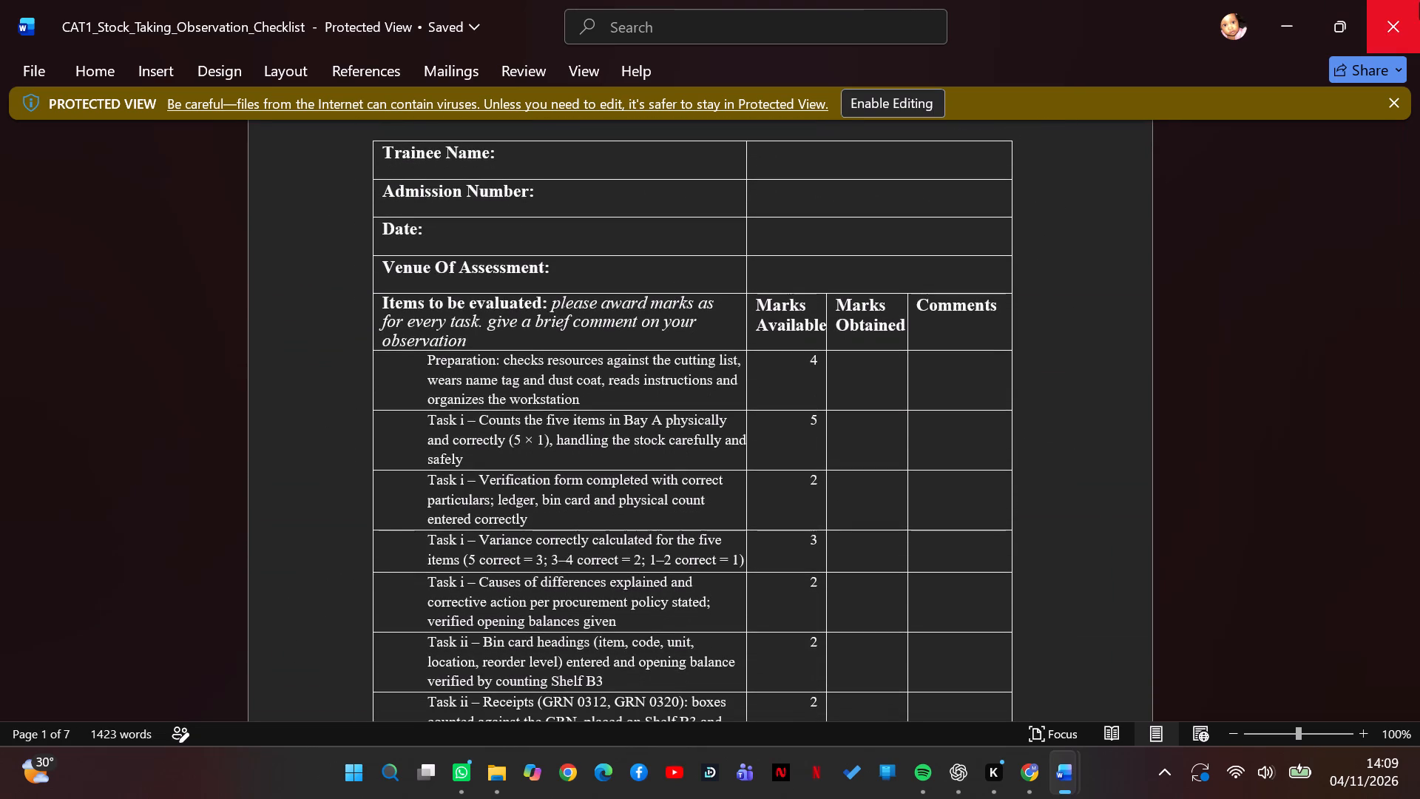
pyautogui.click(1417, 5)
# Check the learning outcomes, content and assessment methods table in the PERFORM PURCHASE ACTIVITIES O.S document.
pyautogui.scroll(1, 737, 312)
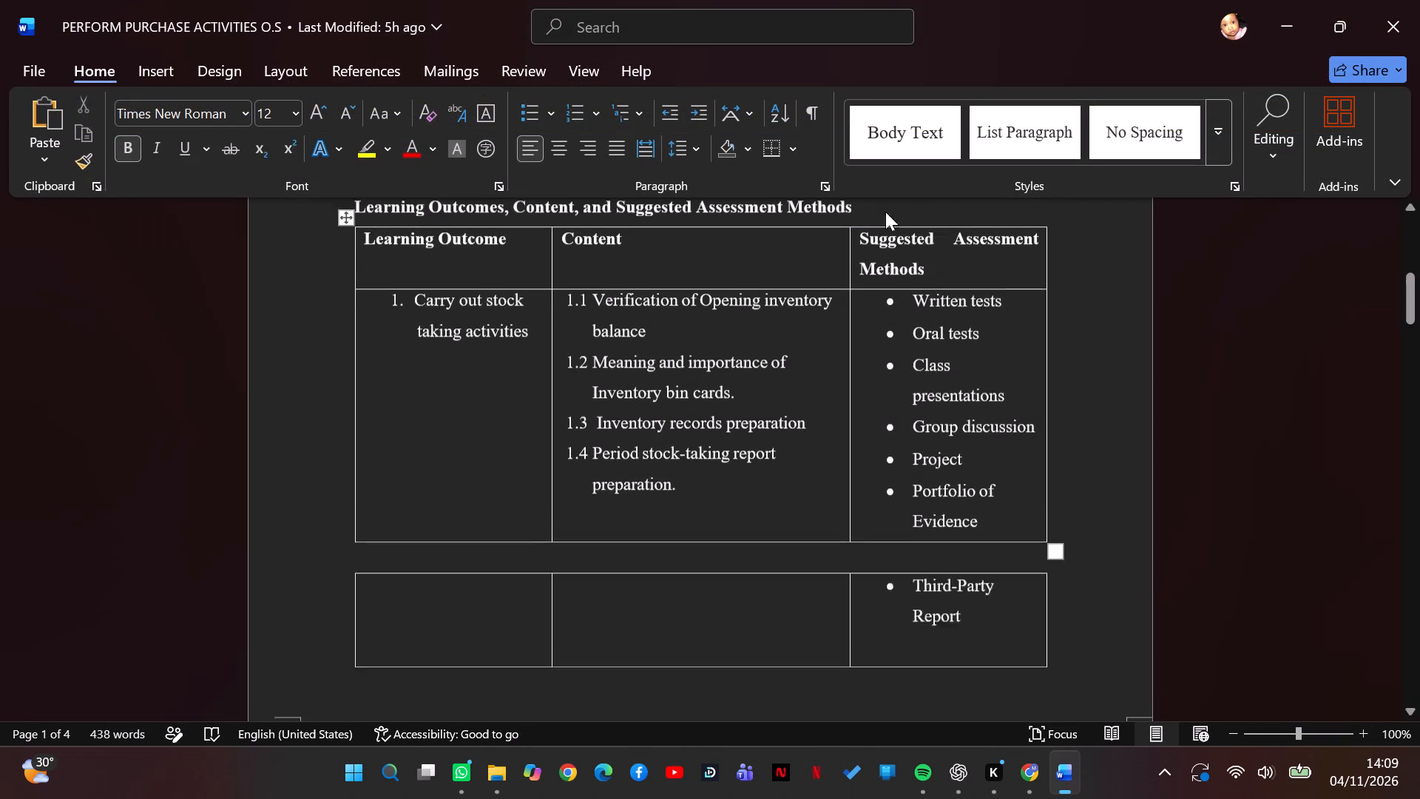
pyautogui.click(1285, 19)
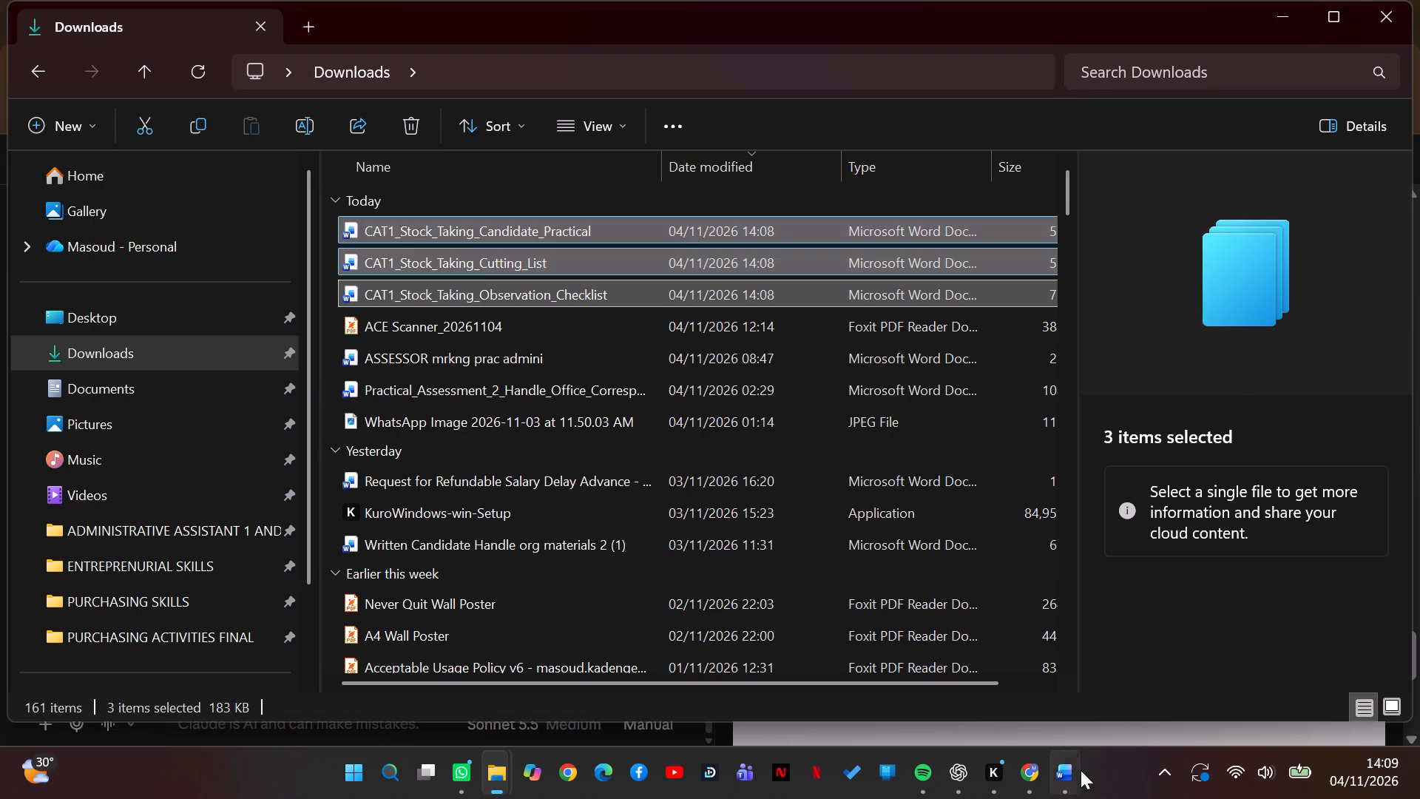
pyautogui.click(1081, 770)
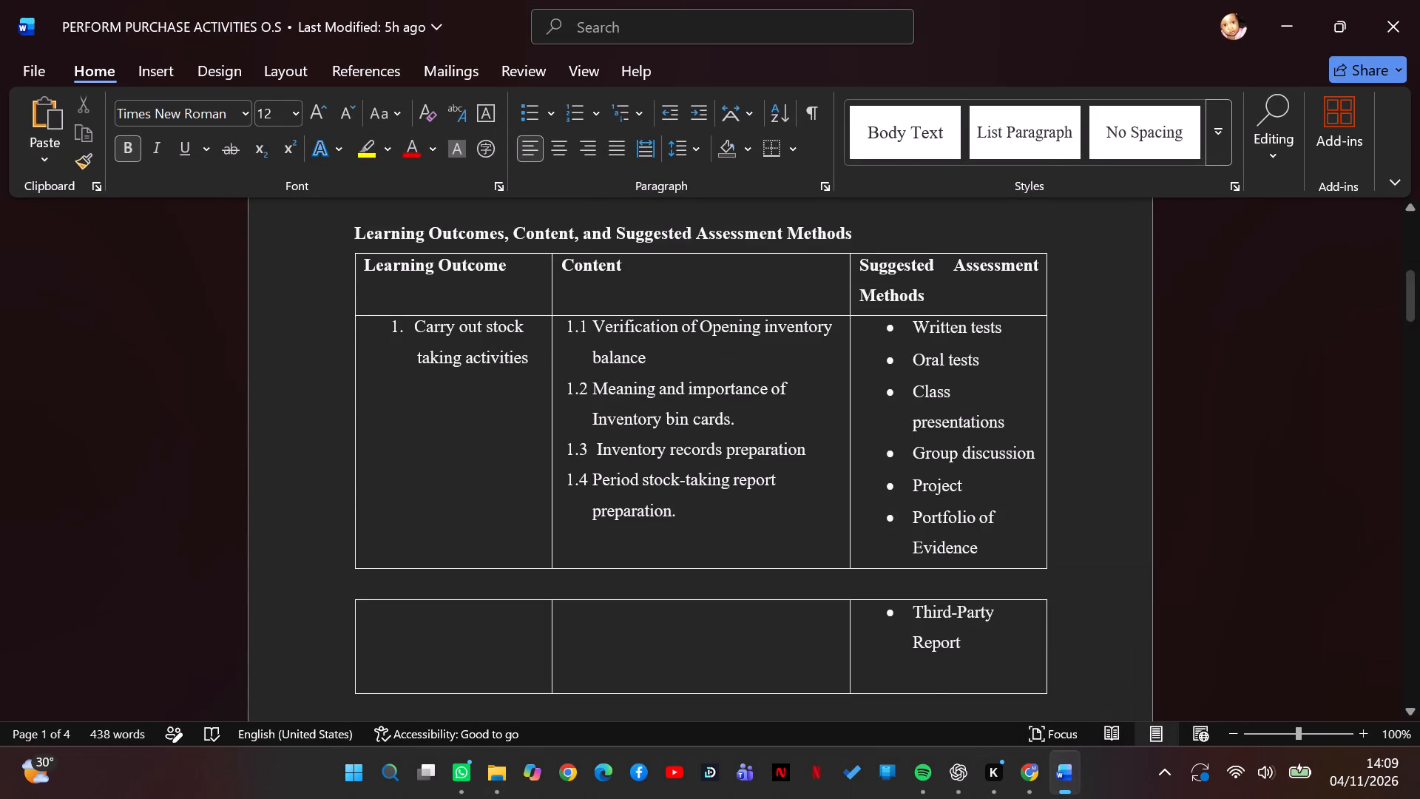
pyautogui.scroll(5, 1069, 328)
pyautogui.scroll(-7, 1069, 328)
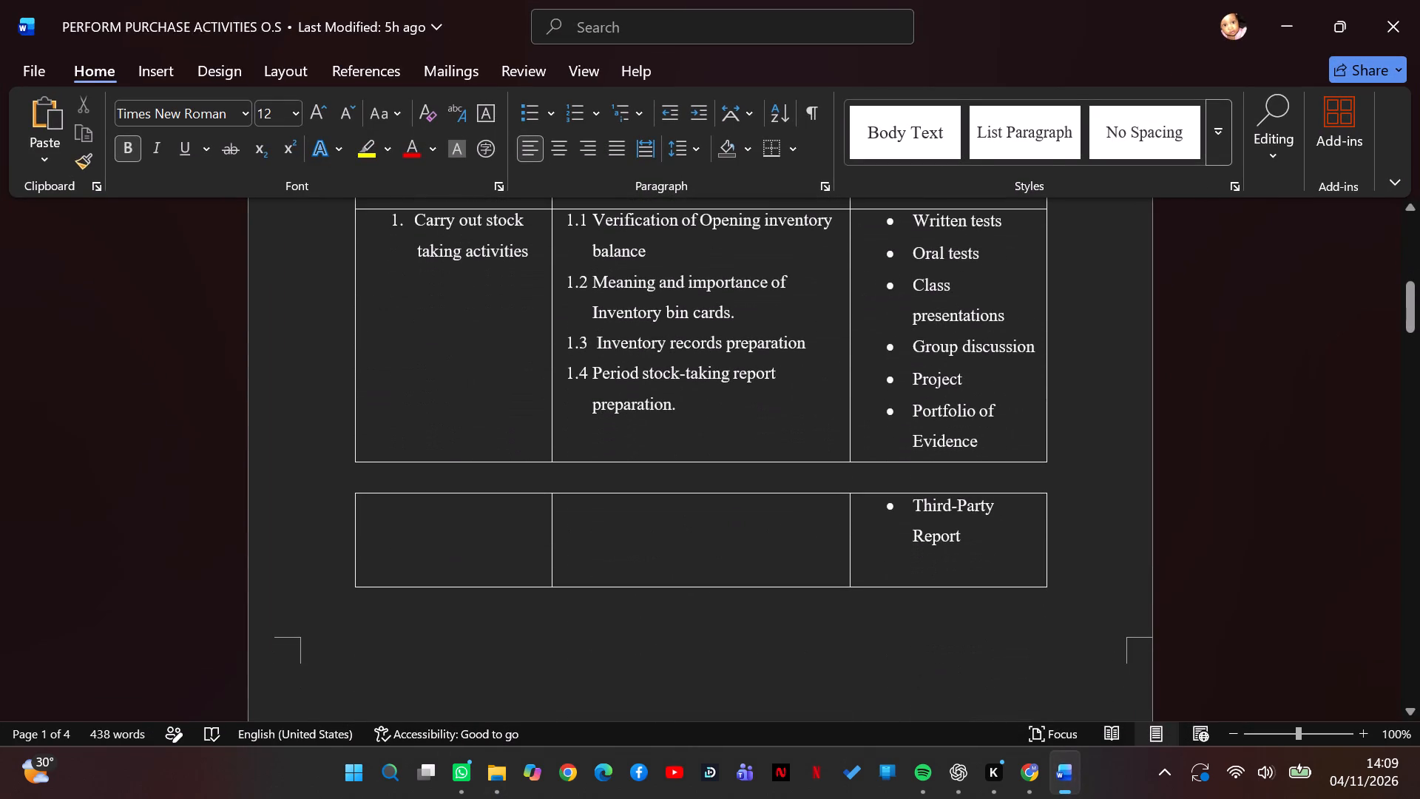
pyautogui.click(1274, 2)
pyautogui.click(1066, 778)
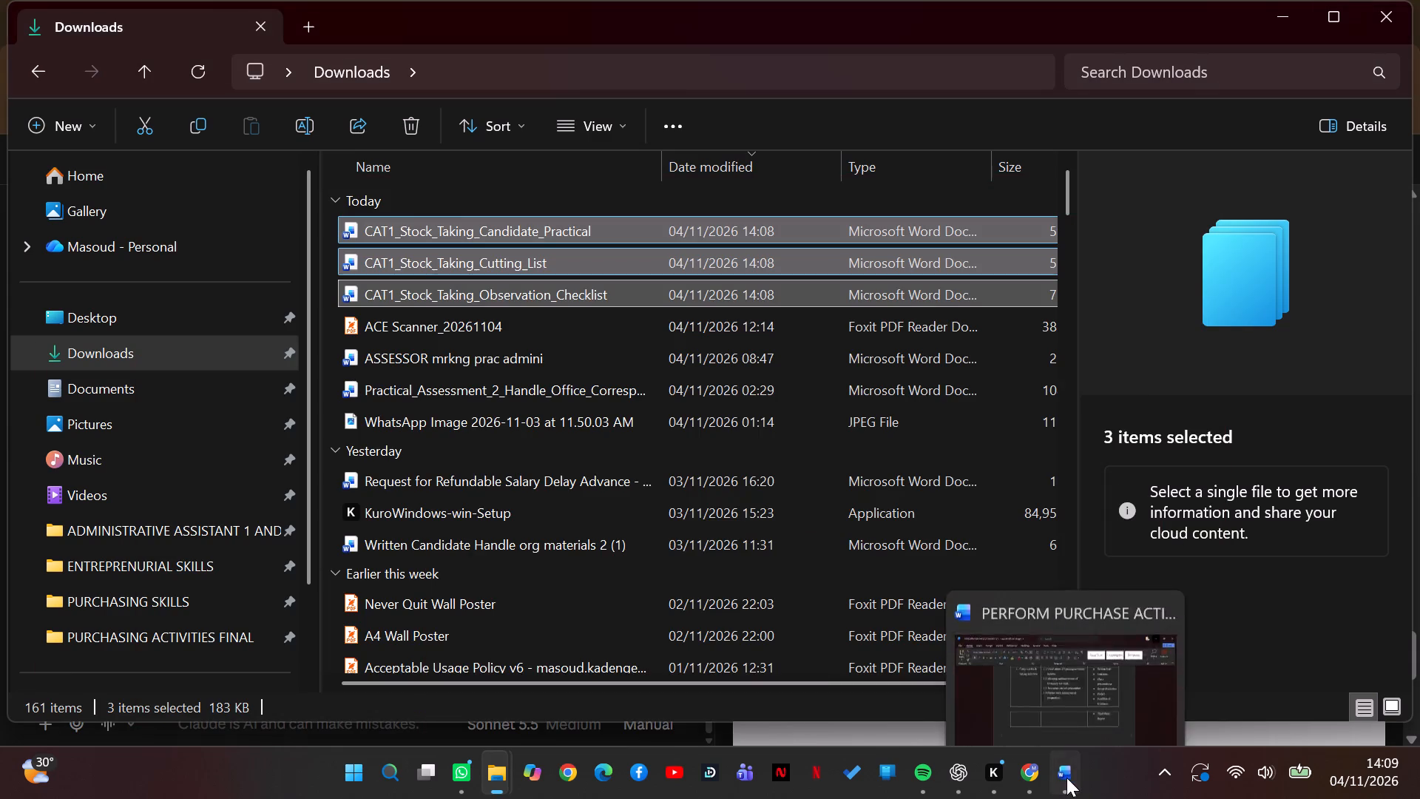
pyautogui.click(1066, 778)
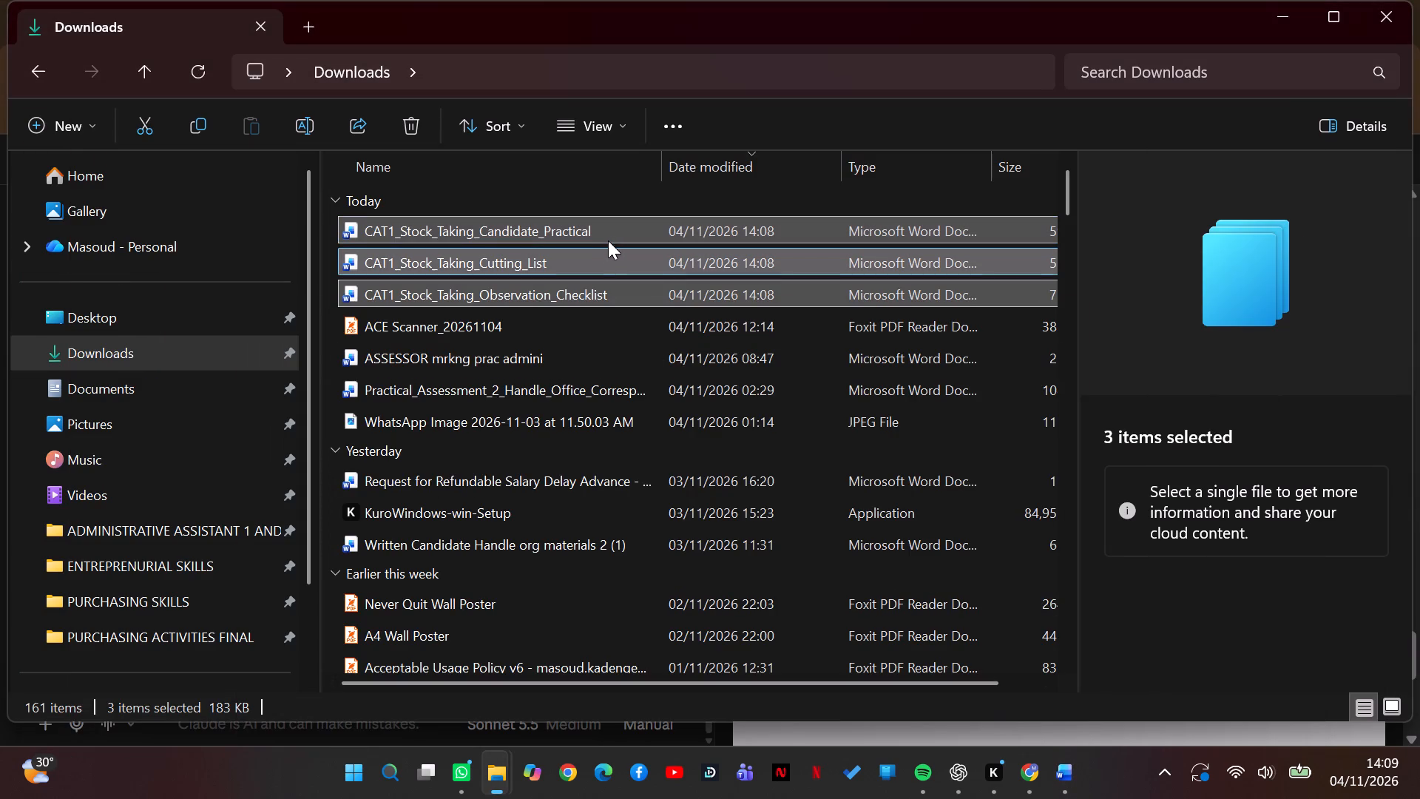
# Open CAT1_Stock_Taking_Candidate_Practical from Downloads, enable editing, and get the document windows out of the way.
pyautogui.doubleClick(615, 234)
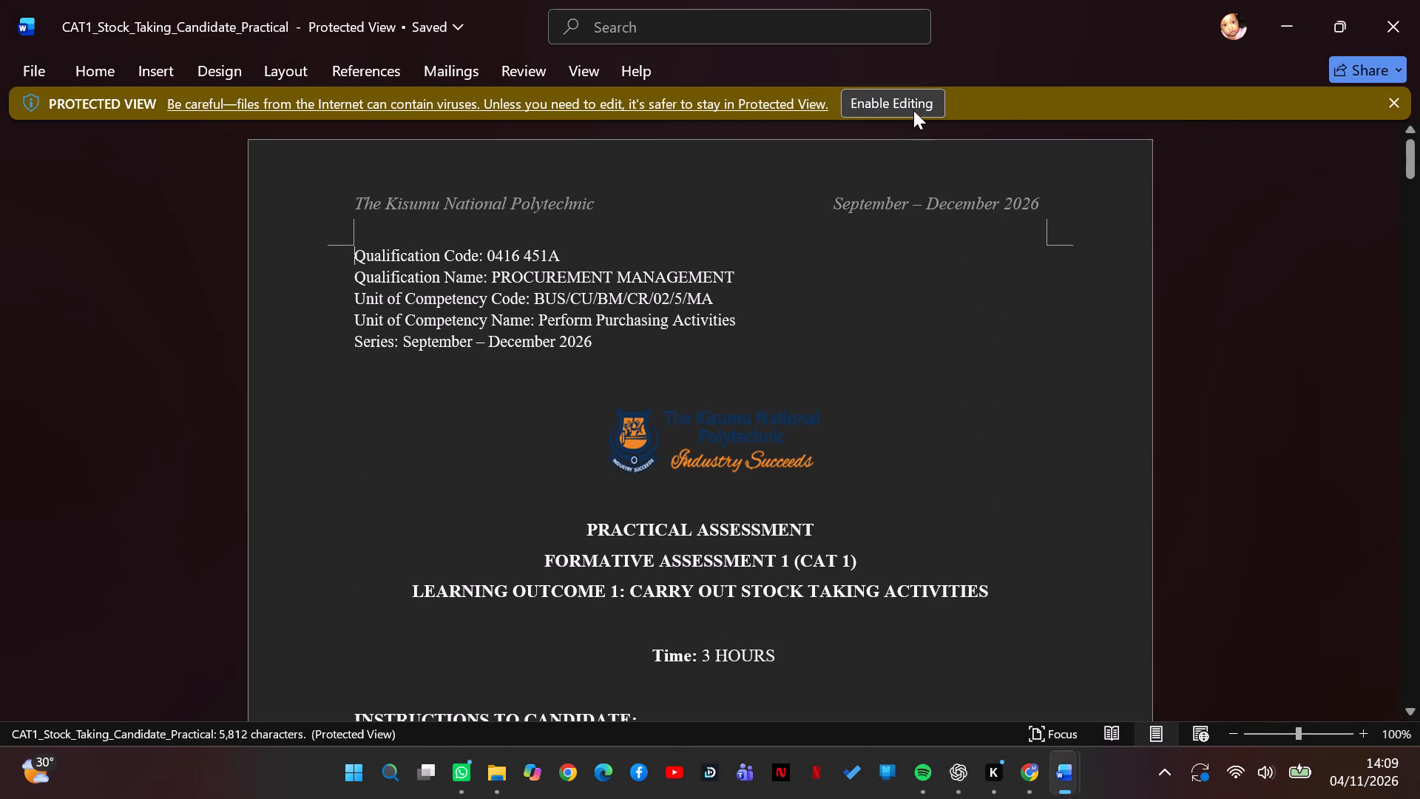
pyautogui.click(913, 110)
pyautogui.click(1291, 26)
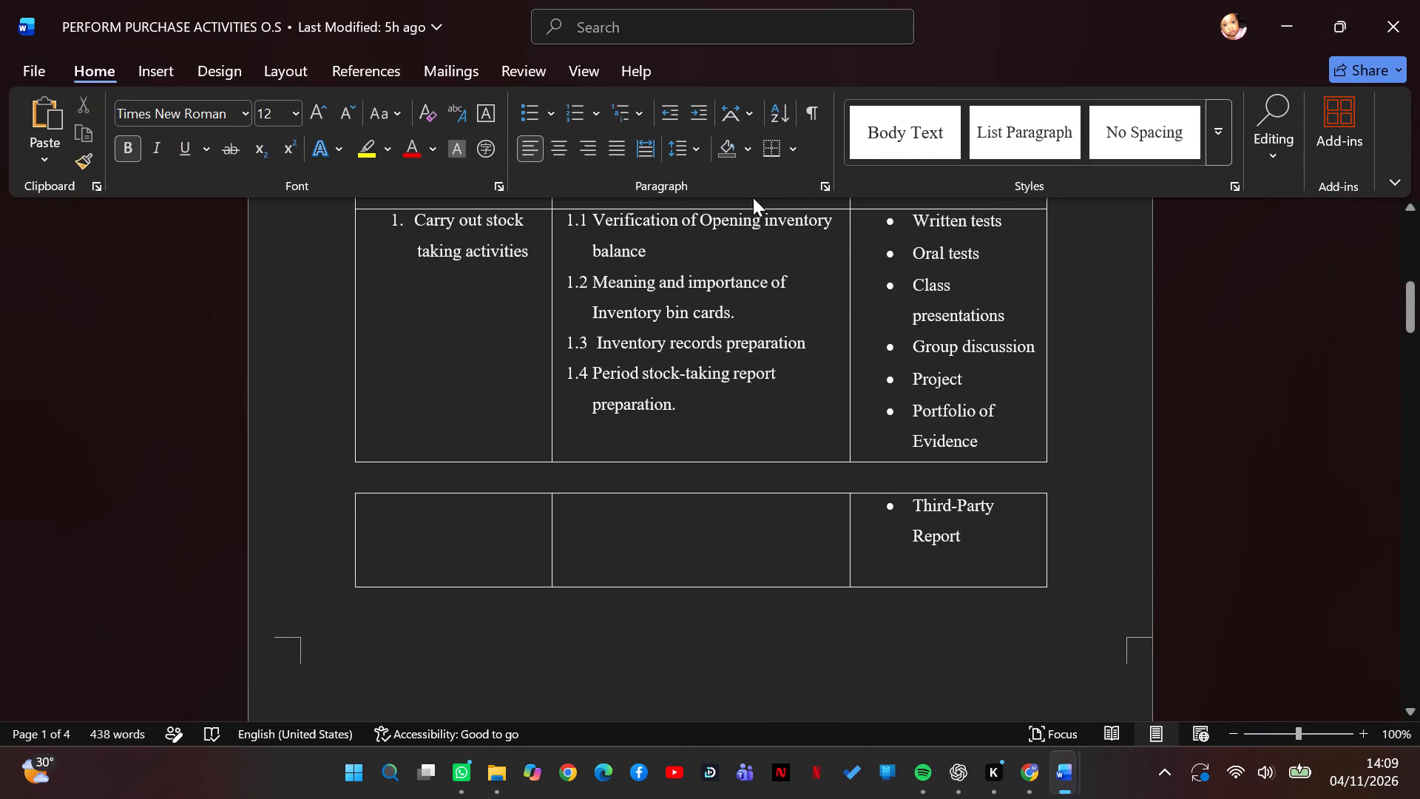
pyautogui.click(1288, 16)
# Open CAT1_Stock_Taking_Cutting_List from Downloads and enable editing.
pyautogui.doubleClick(598, 267)
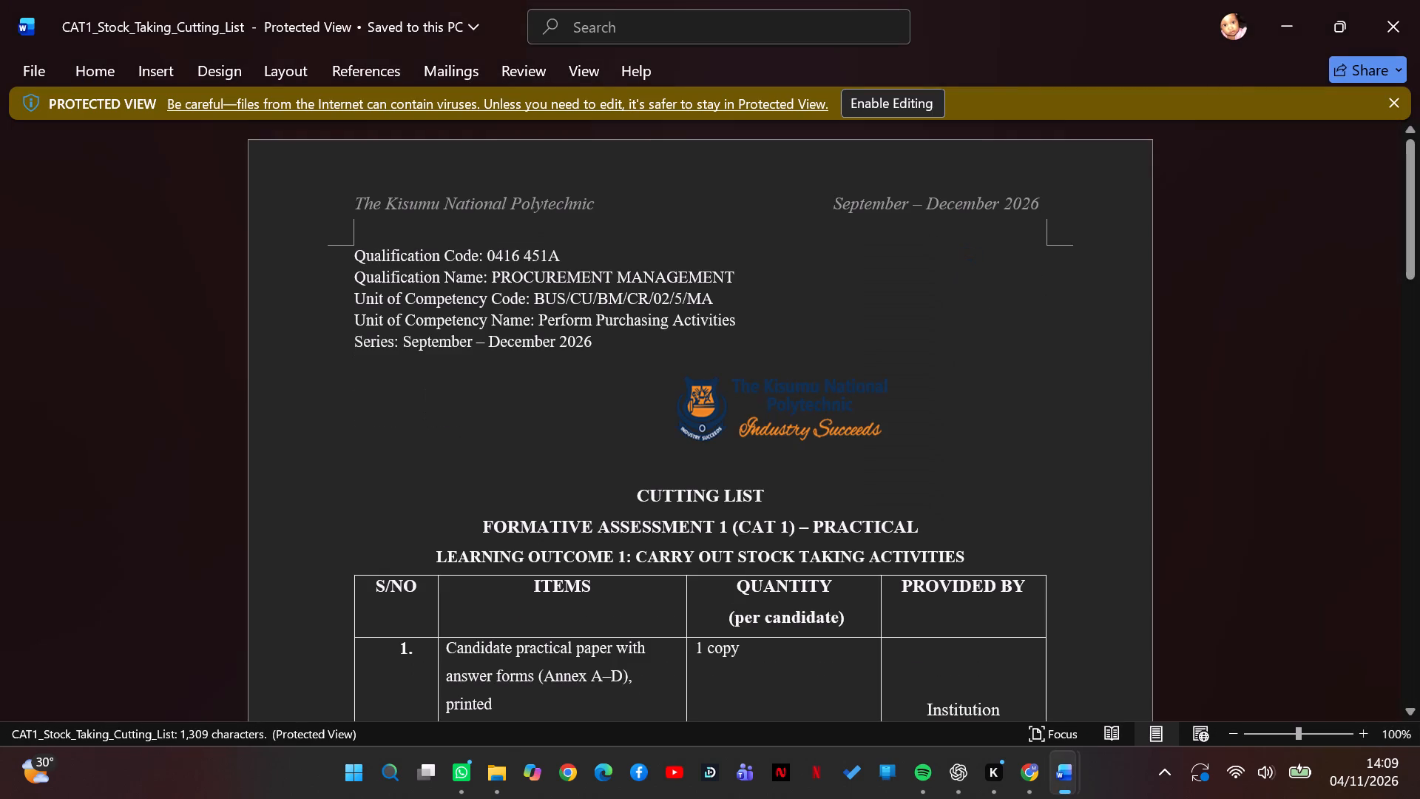
pyautogui.scroll(-3, 1022, 241)
pyautogui.click(902, 113)
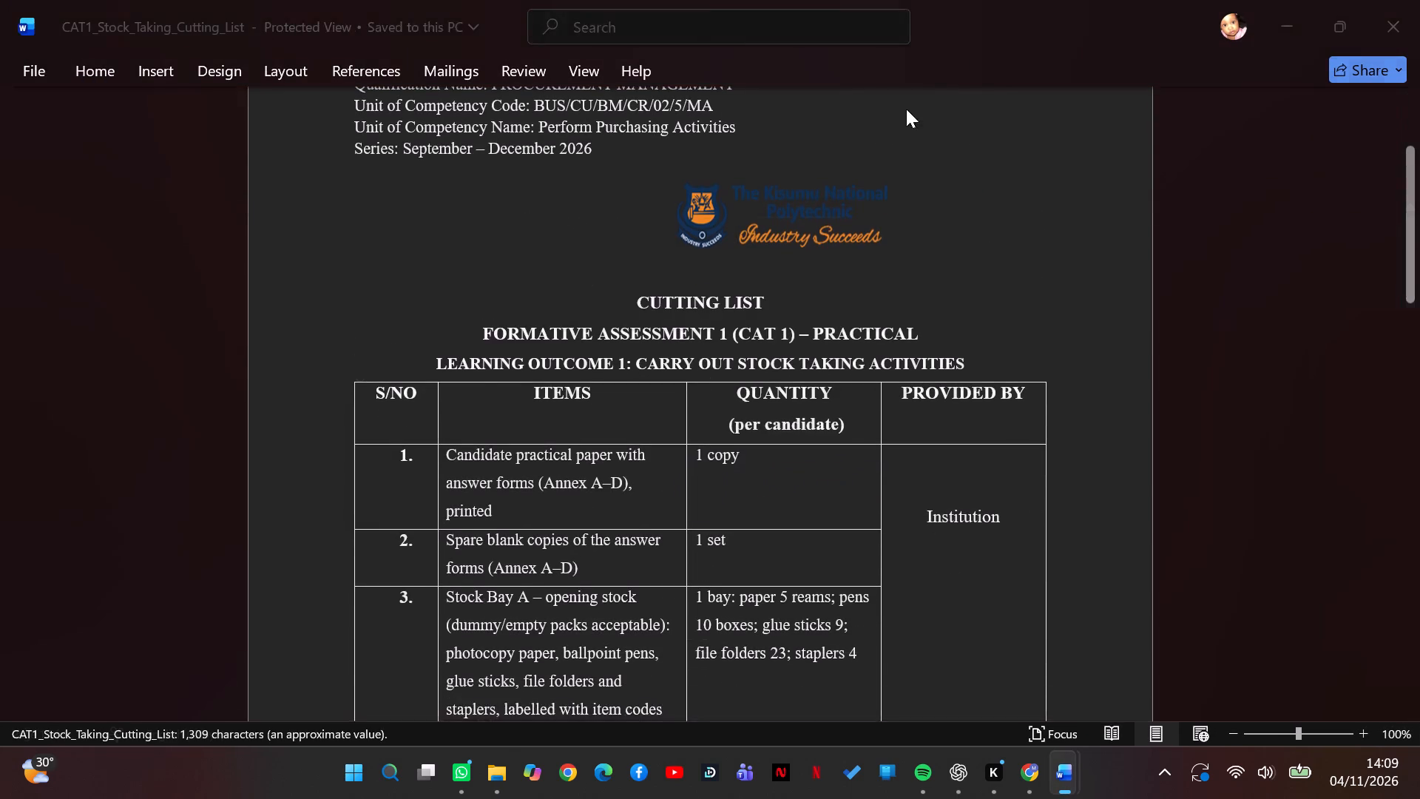
# Review the cutting list's items, quantities and providers through to the end of the document.
pyautogui.scroll(-9, 1012, 276)
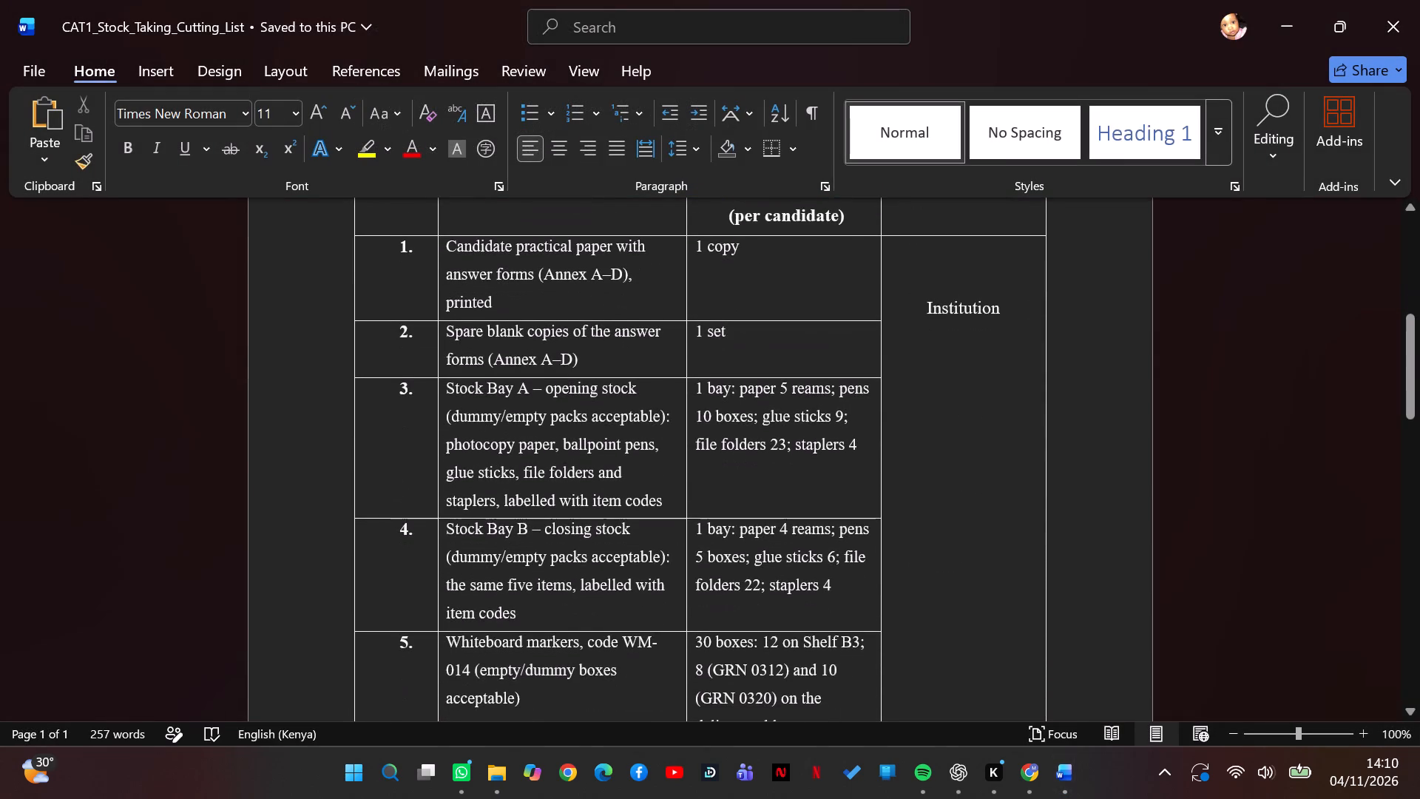
pyautogui.scroll(-8, 1019, 291)
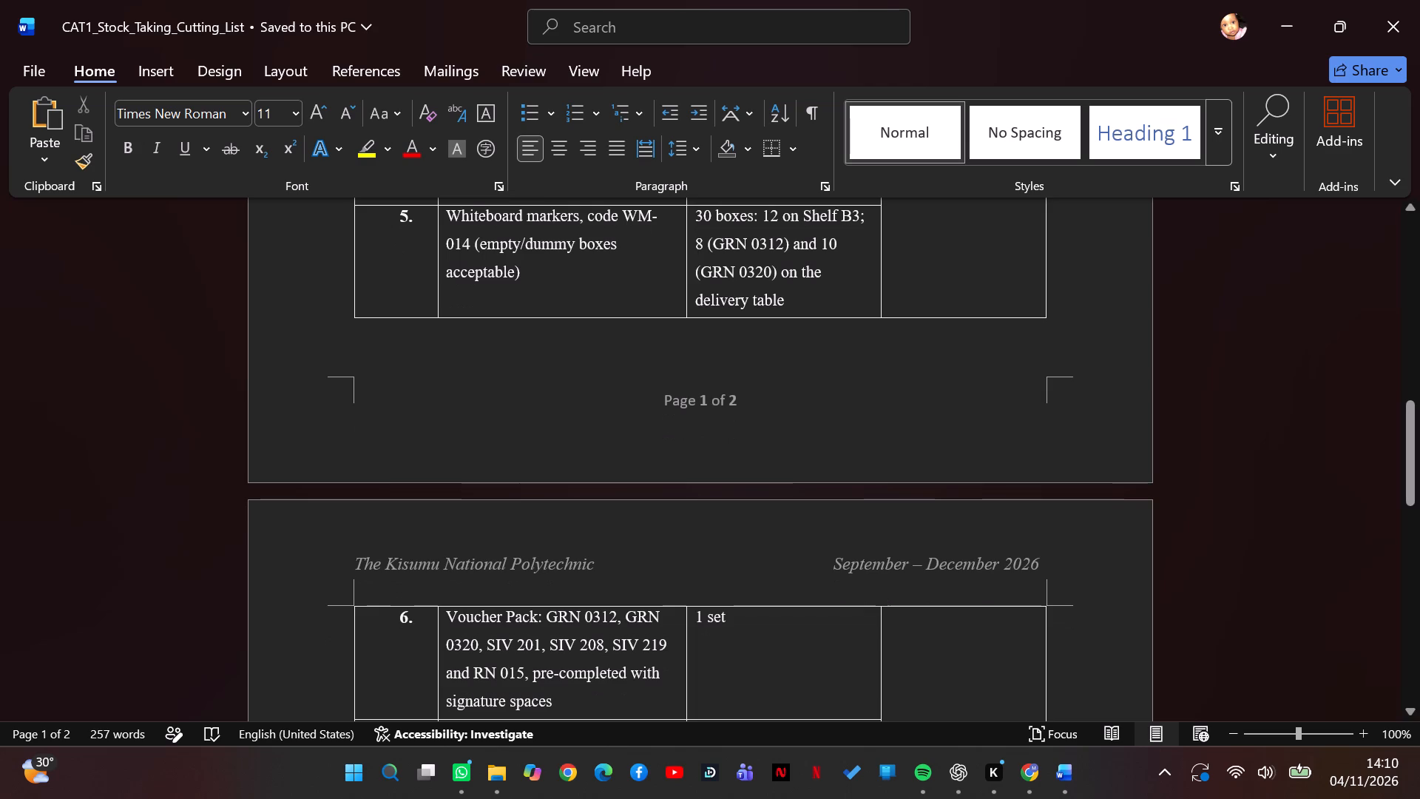
pyautogui.scroll(-4, 1021, 293)
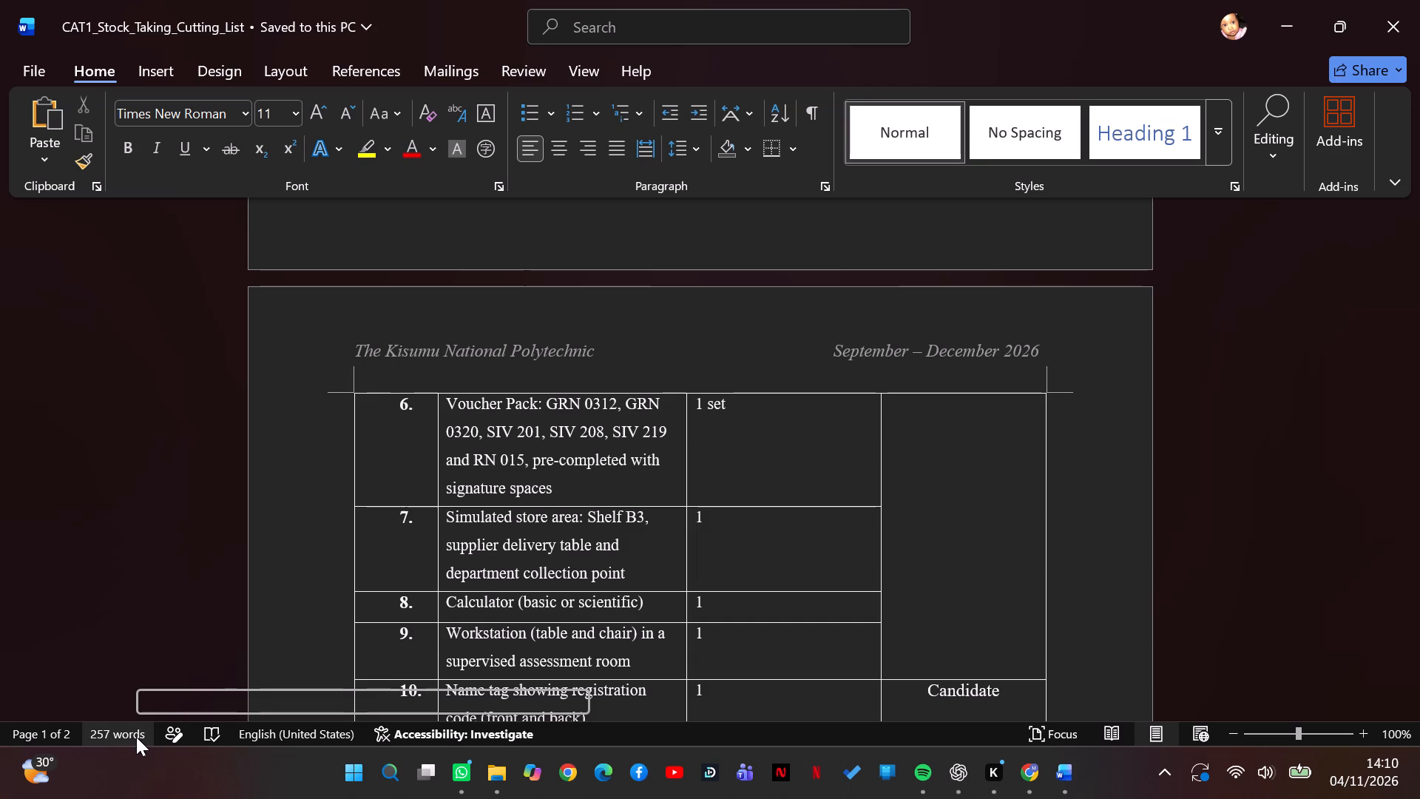
pyautogui.scroll(-11, 667, 549)
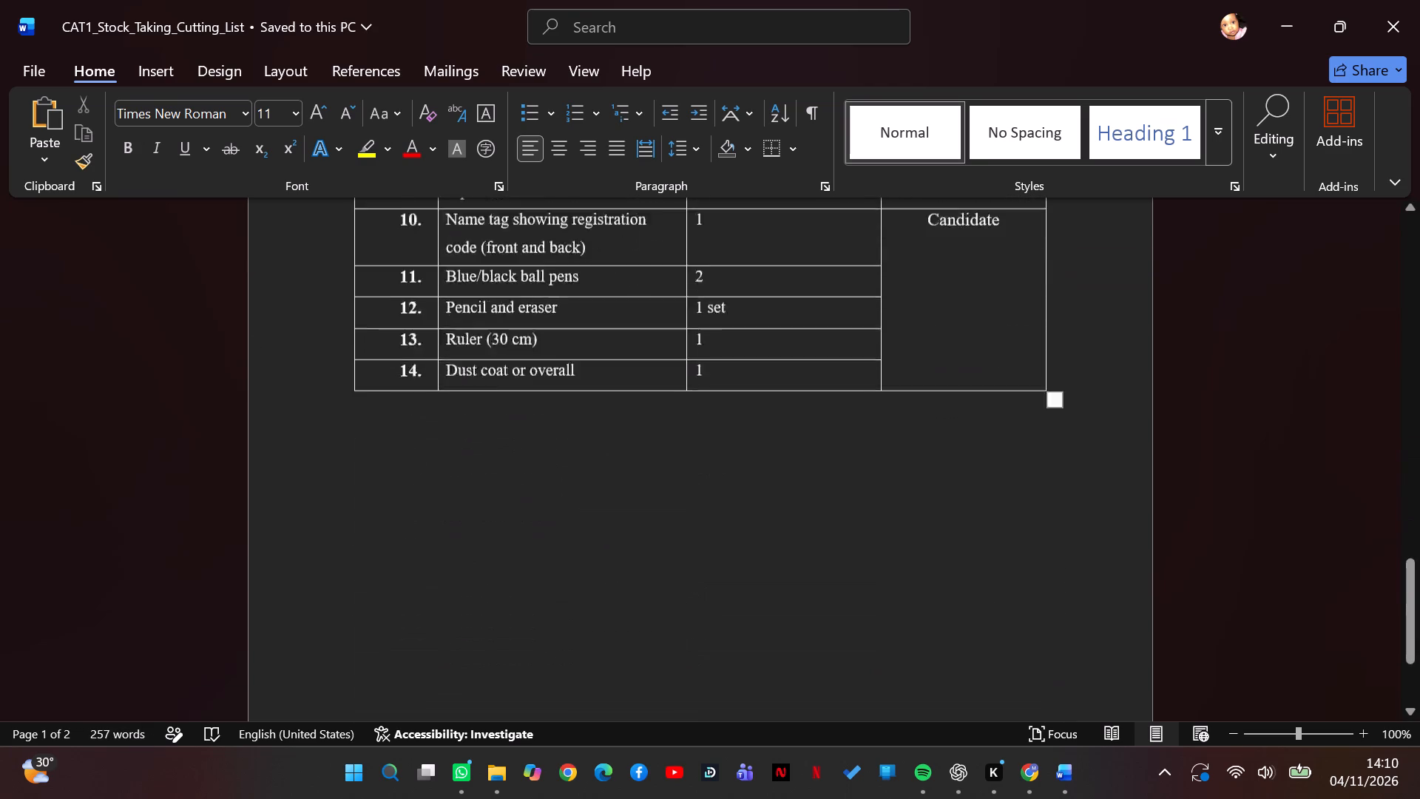
pyautogui.scroll(-8, 673, 549)
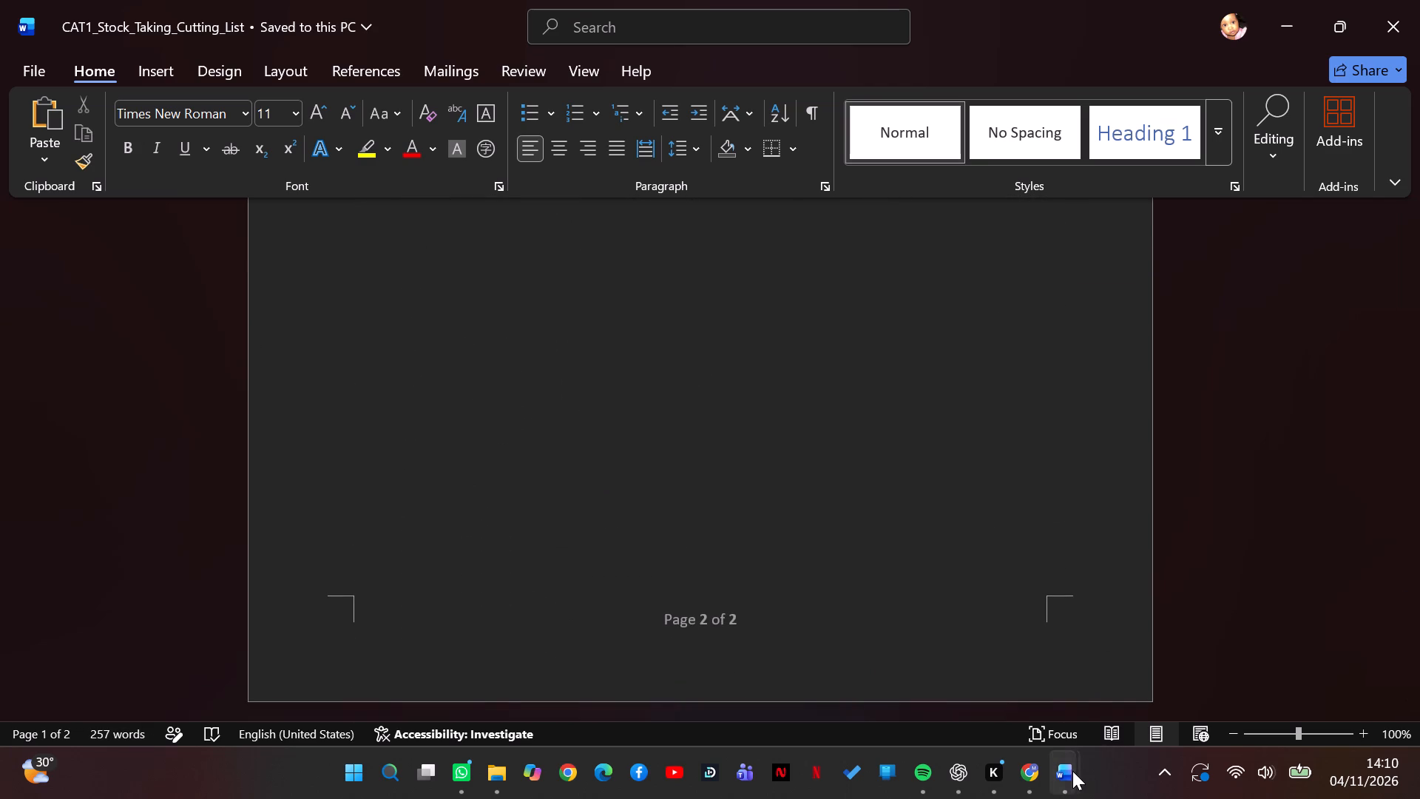
# Return to CAT1_Stock_Taking_Candidate_Practical and review its tasks, resource list and answer forms through to Annex D.
pyautogui.click(1072, 771)
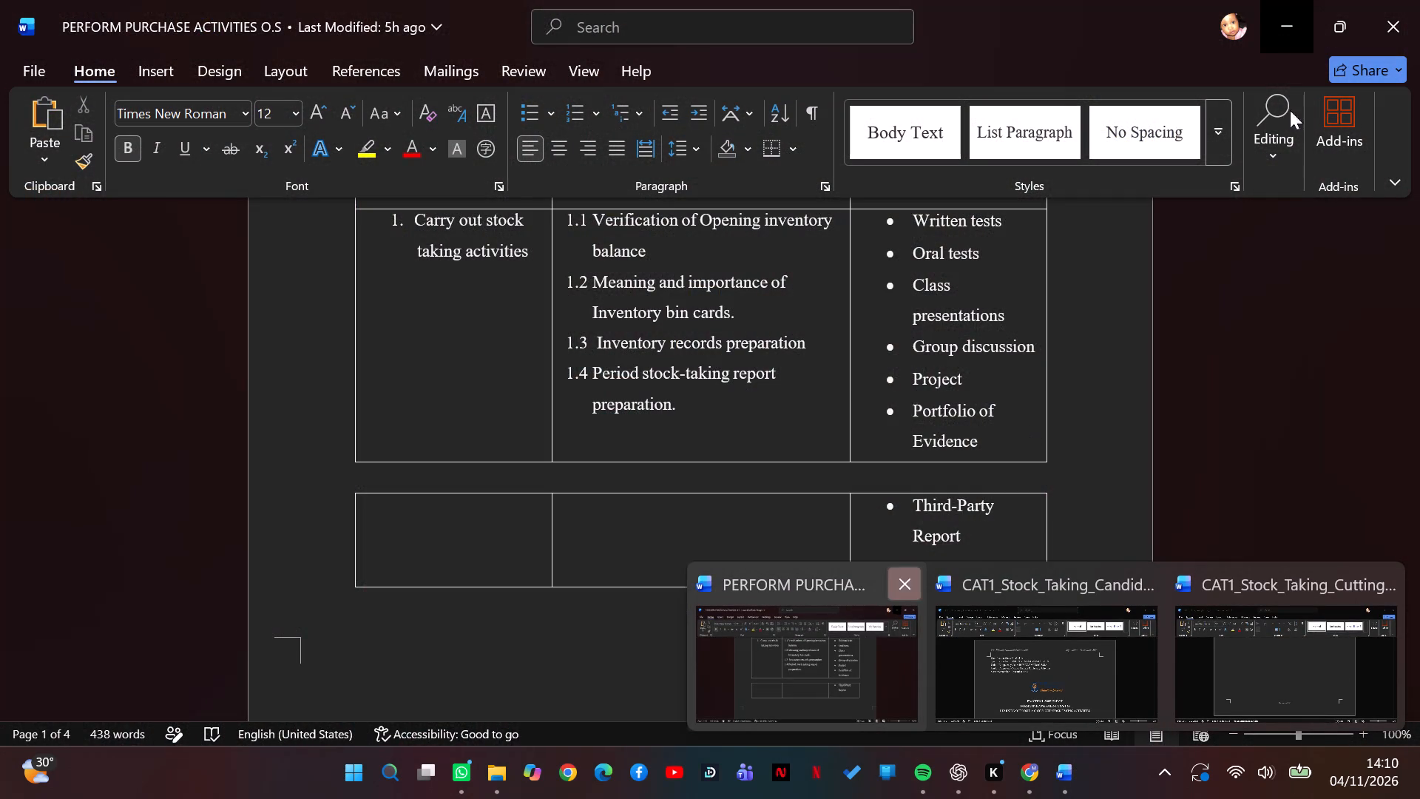
pyautogui.click(1277, 18)
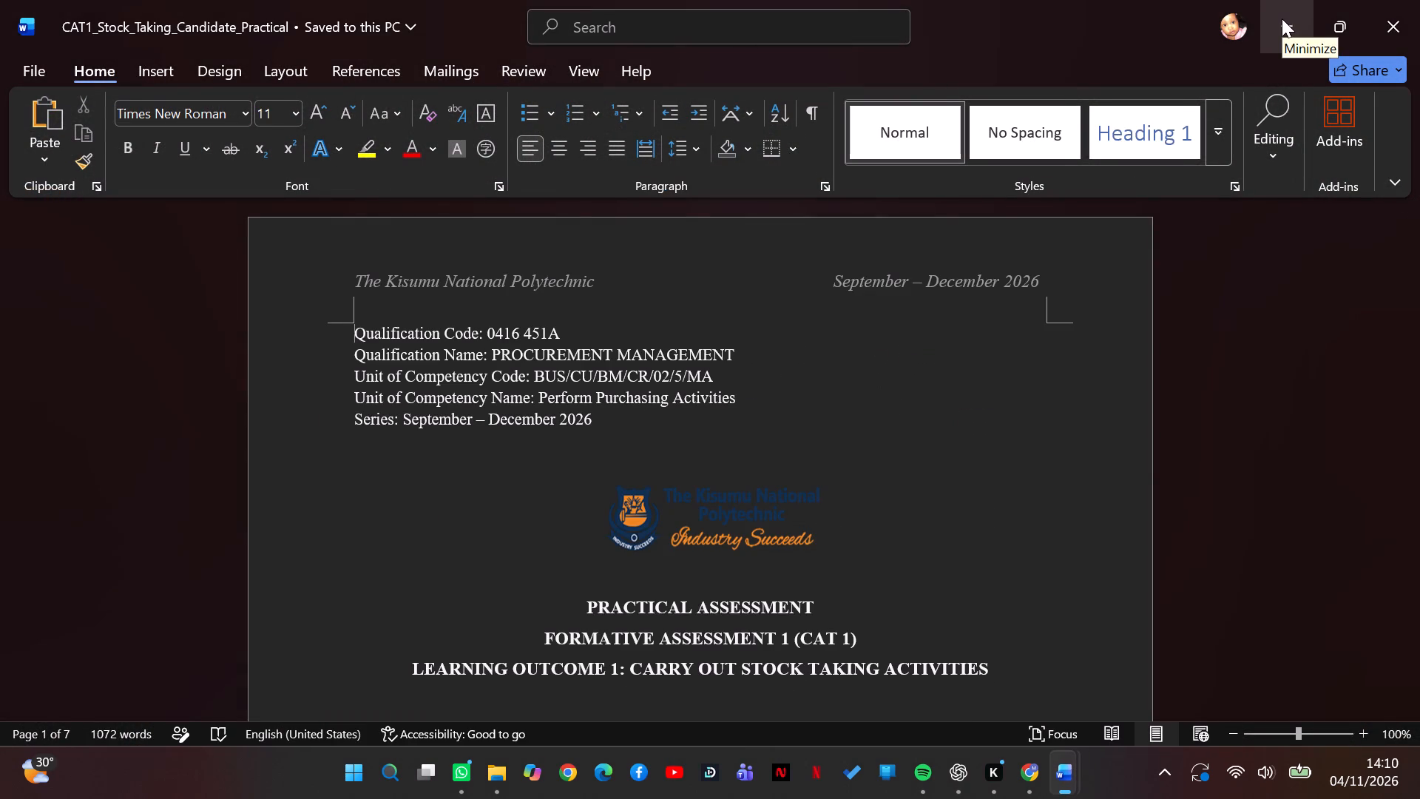
pyautogui.click(1285, 22)
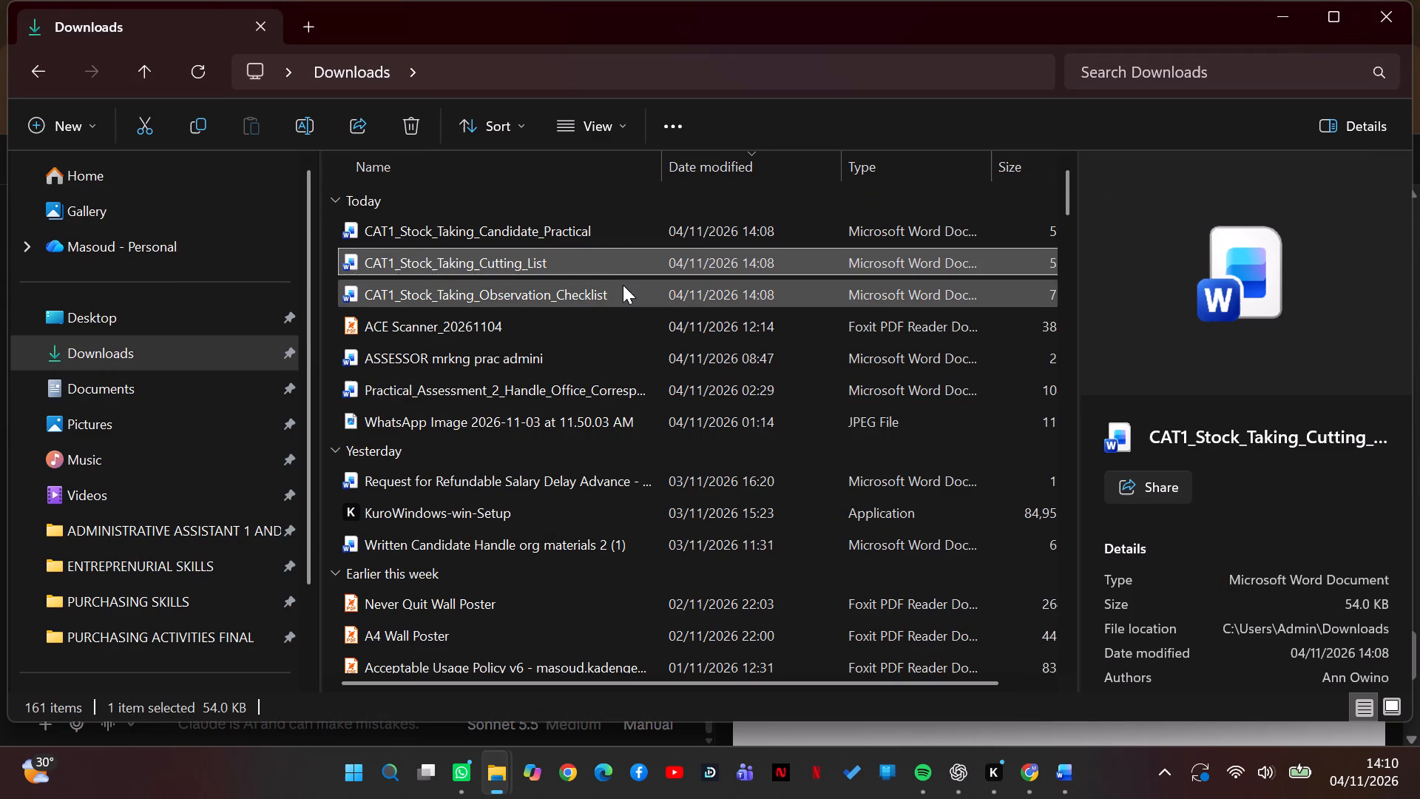
pyautogui.doubleClick(642, 240)
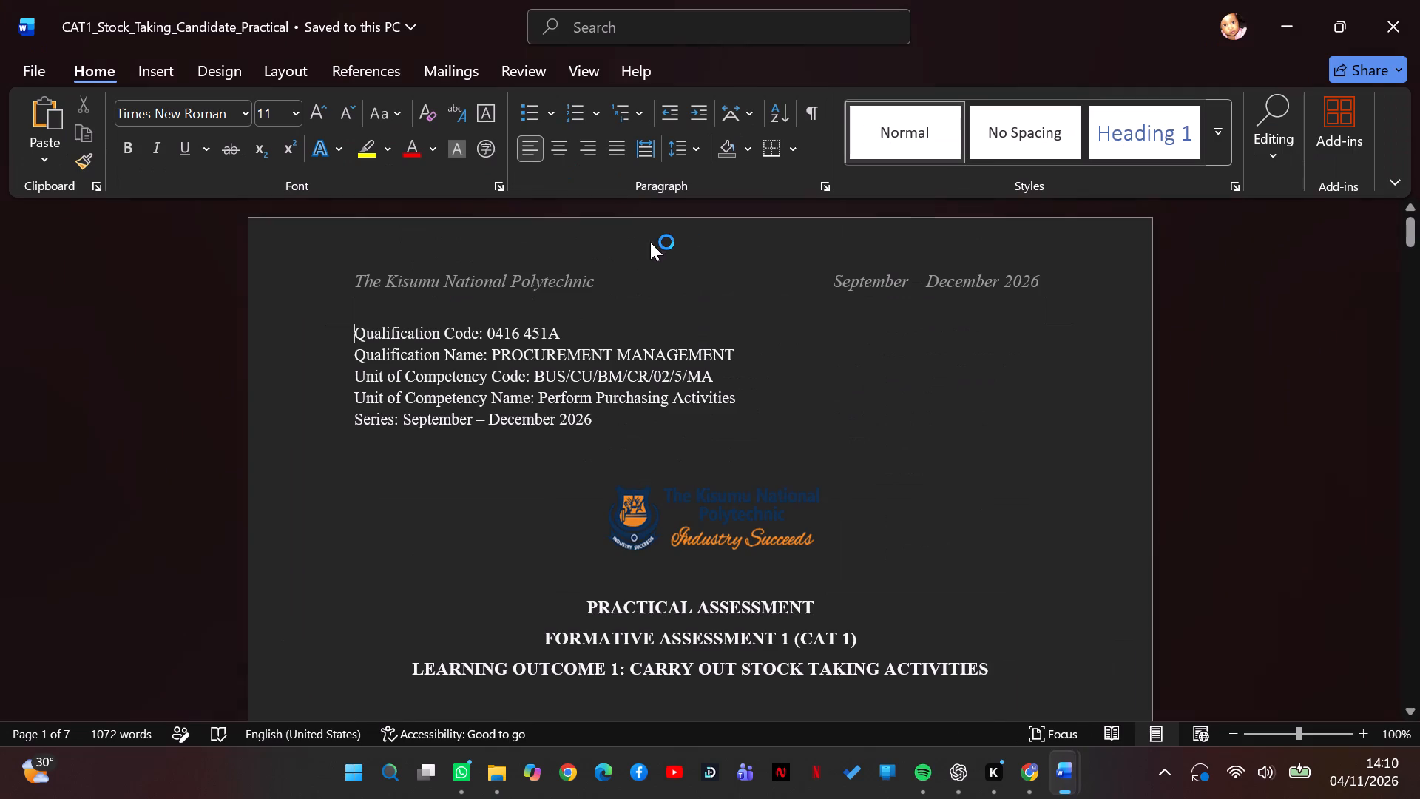
pyautogui.scroll(-20, 707, 400)
pyautogui.scroll(-1, 707, 400)
pyautogui.scroll(-7, 752, 351)
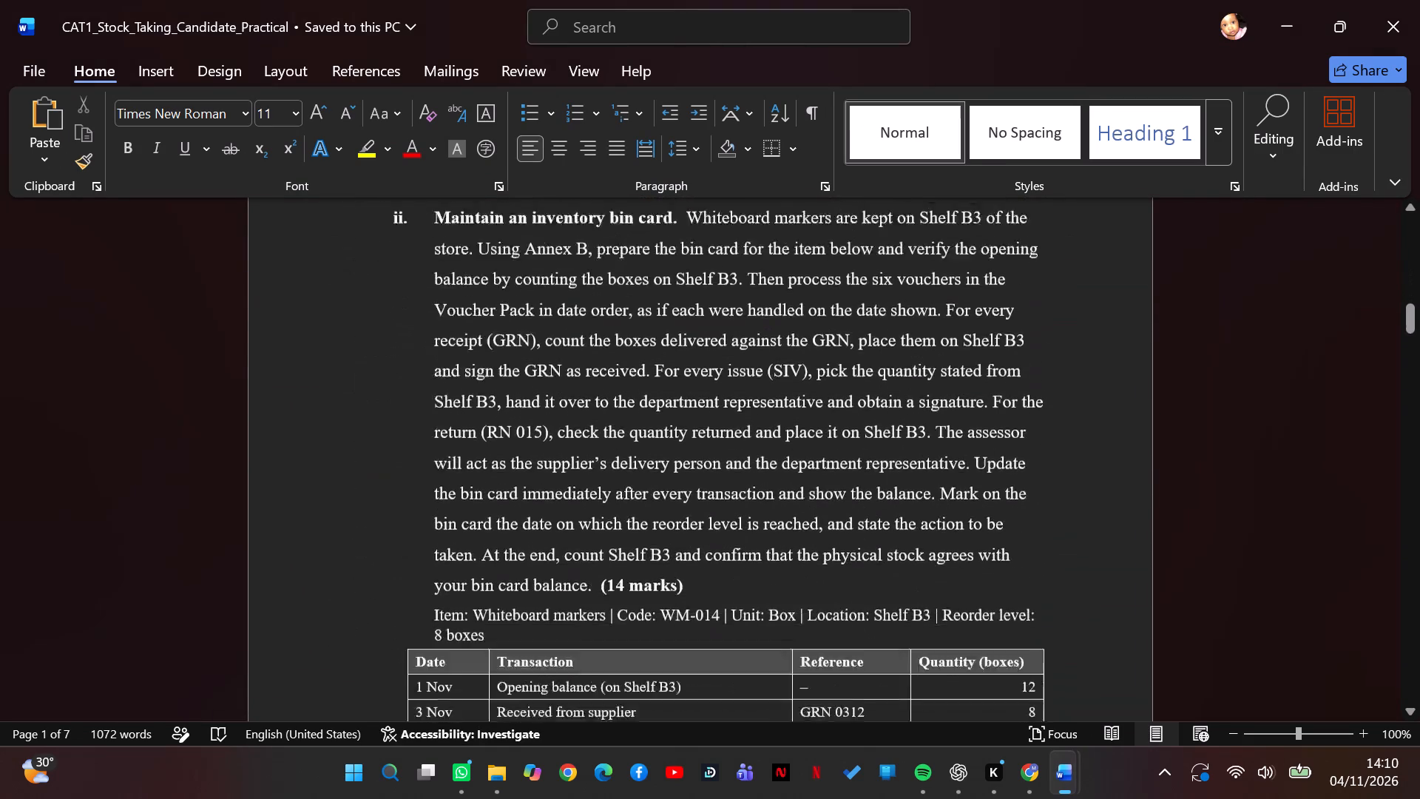
pyautogui.scroll(-18, 754, 351)
pyautogui.scroll(-15, 742, 363)
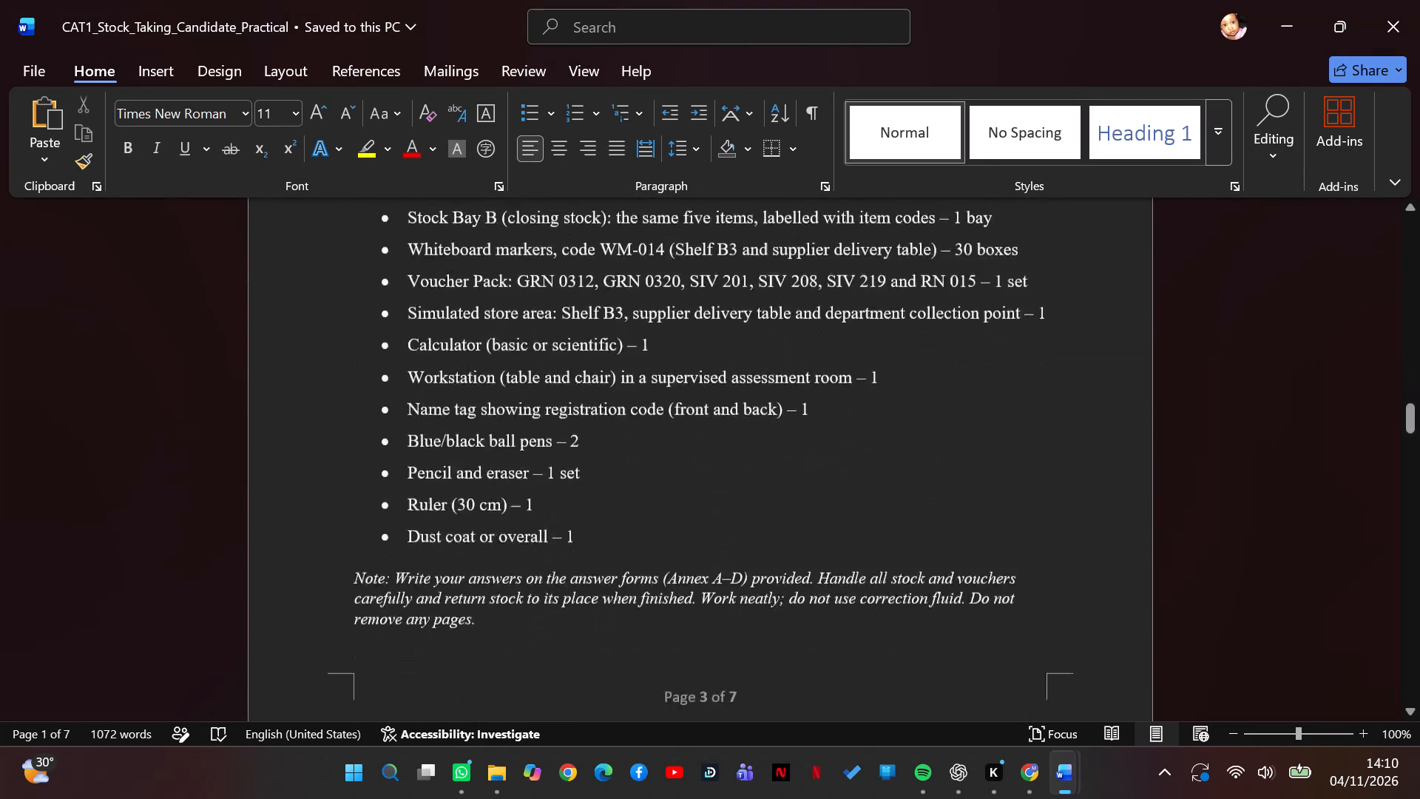
pyautogui.scroll(-2, 769, 351)
pyautogui.scroll(6, 769, 348)
pyautogui.scroll(-20, 768, 356)
pyautogui.scroll(-12, 768, 356)
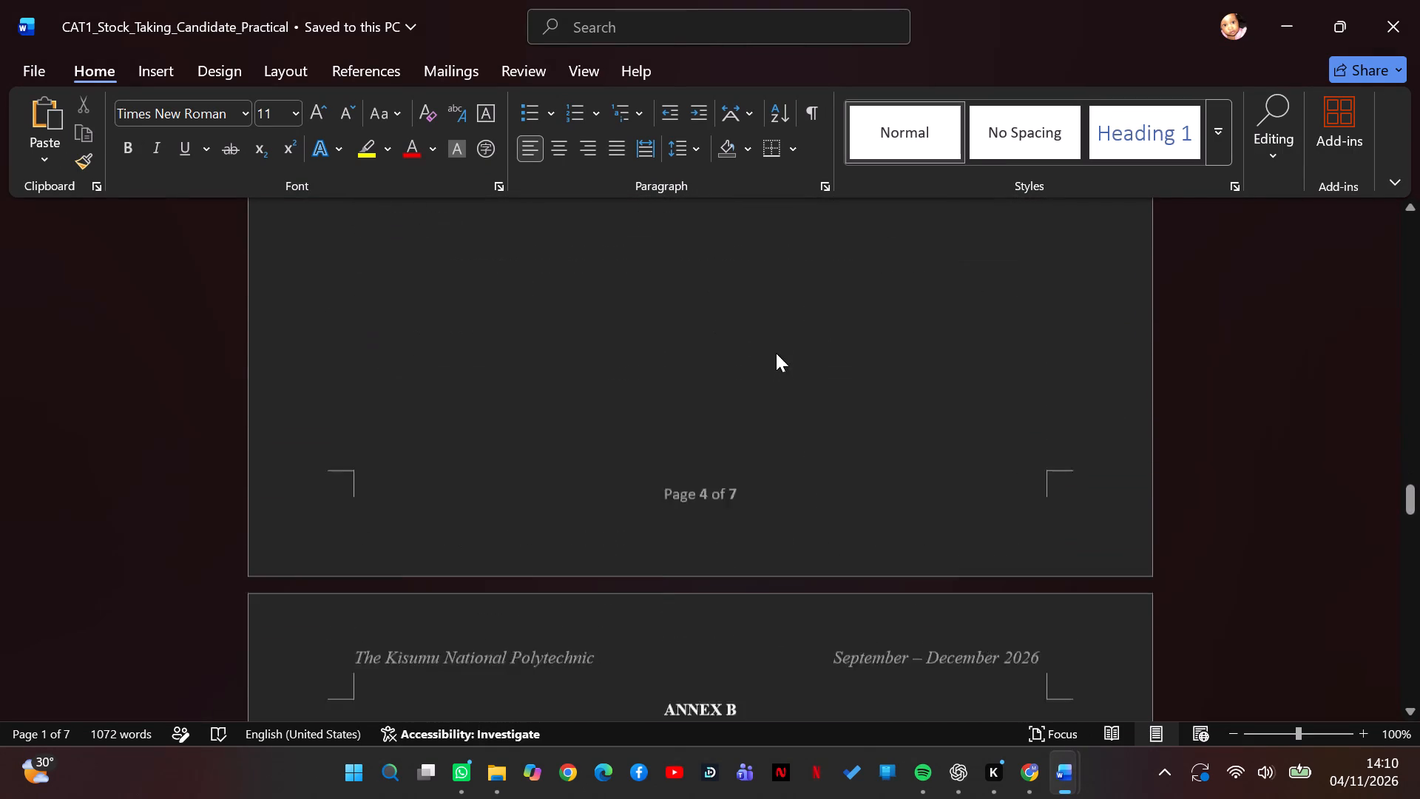
pyautogui.scroll(-20, 776, 353)
pyautogui.scroll(-20, 776, 353)
pyautogui.scroll(-9, 776, 353)
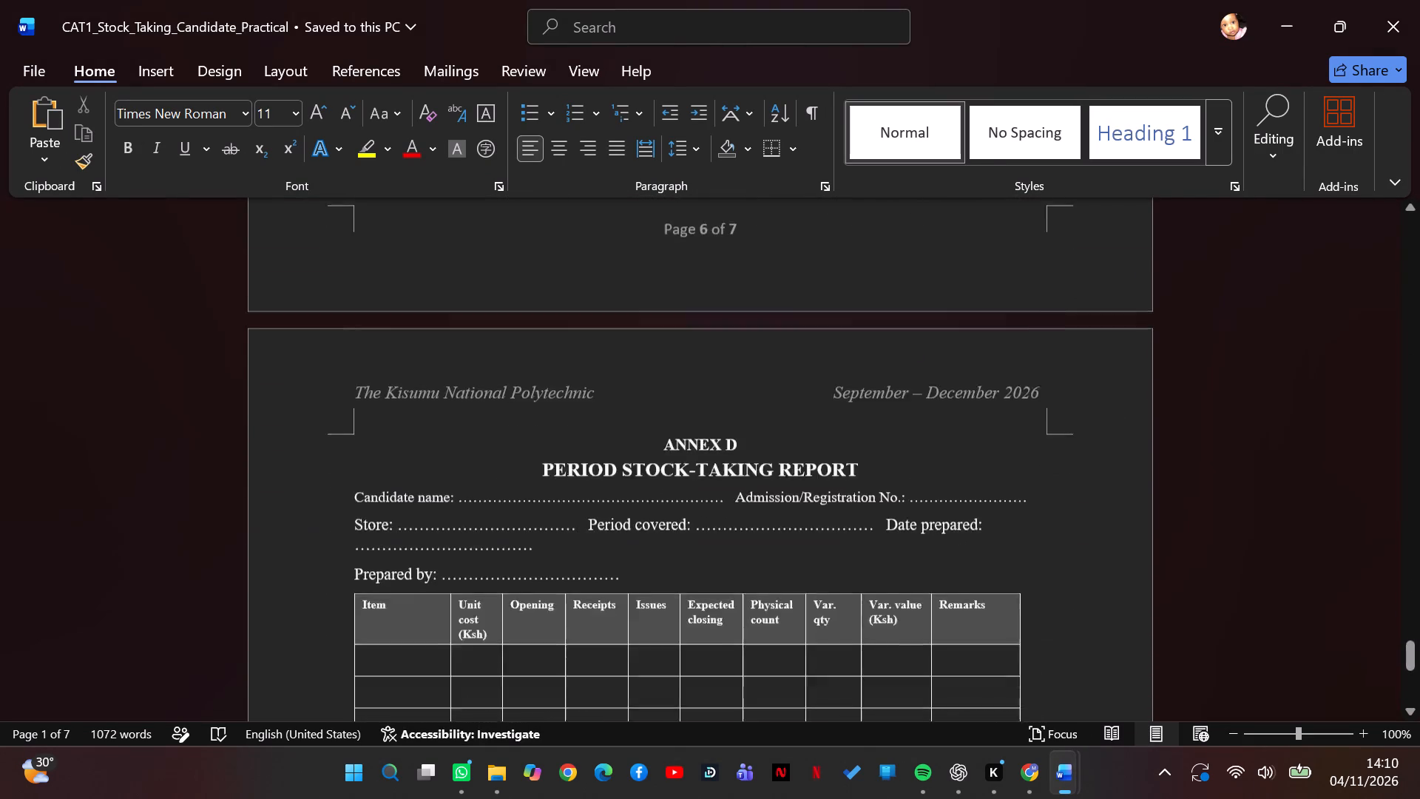
pyautogui.scroll(-20, 783, 354)
pyautogui.scroll(-6, 783, 354)
pyautogui.scroll(20, 786, 345)
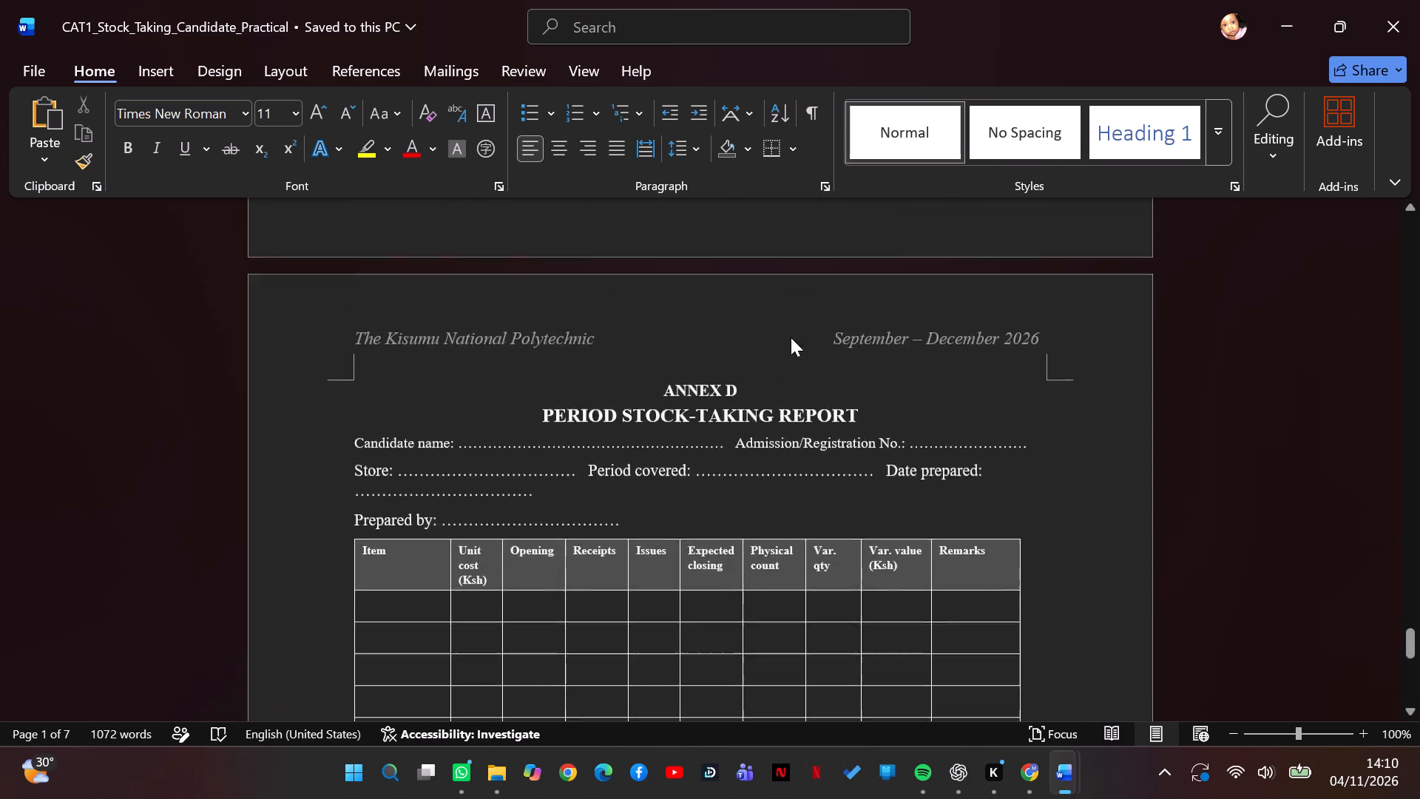
# Return to the start of the candidate practical and read Task i on verifying the opening inventory balance, including its stock balance table.
pyautogui.scroll(20, 791, 337)
pyautogui.scroll(20, 791, 337)
pyautogui.scroll(8, 791, 337)
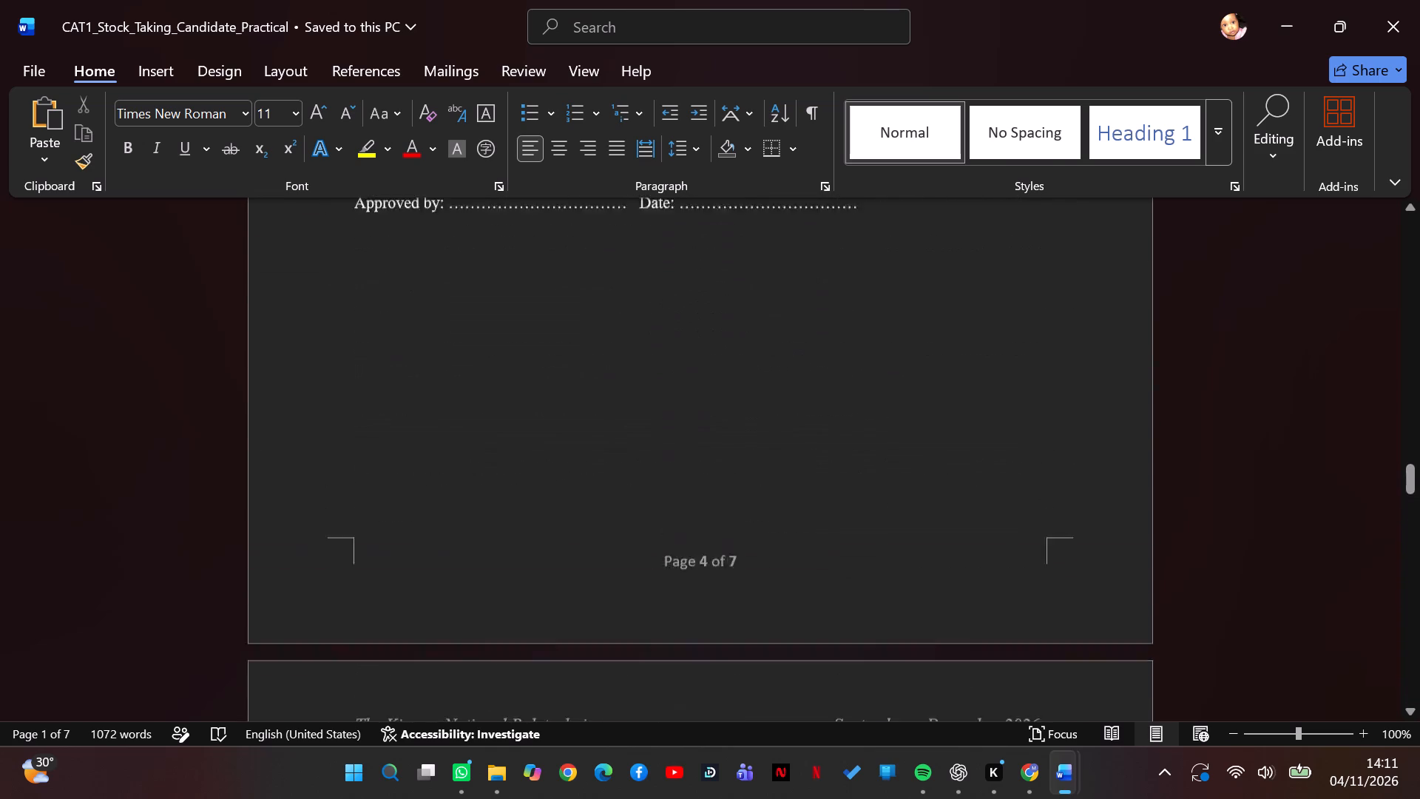
pyautogui.scroll(20, 795, 327)
pyautogui.scroll(20, 795, 327)
pyautogui.scroll(8, 795, 327)
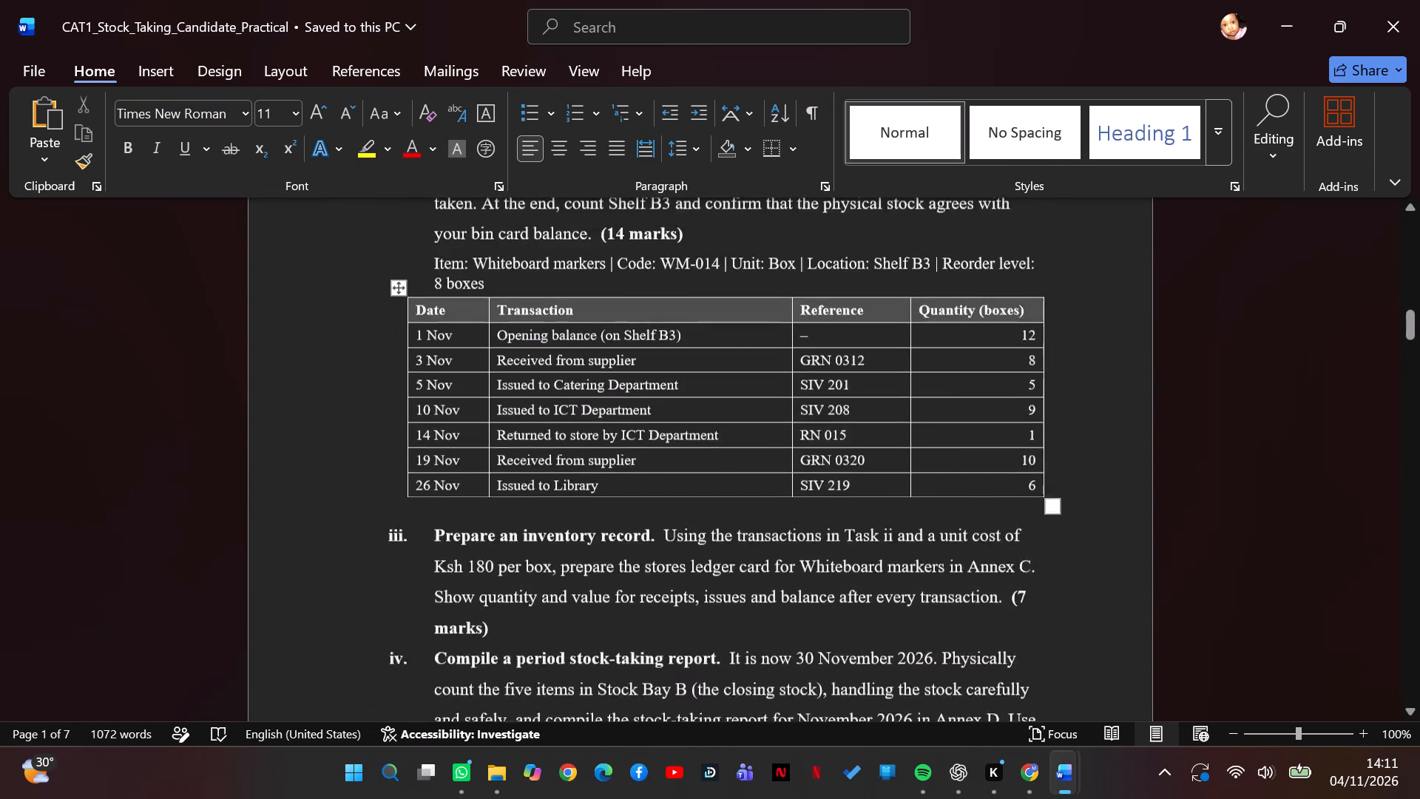
pyautogui.scroll(11, 794, 326)
pyautogui.scroll(17, 794, 326)
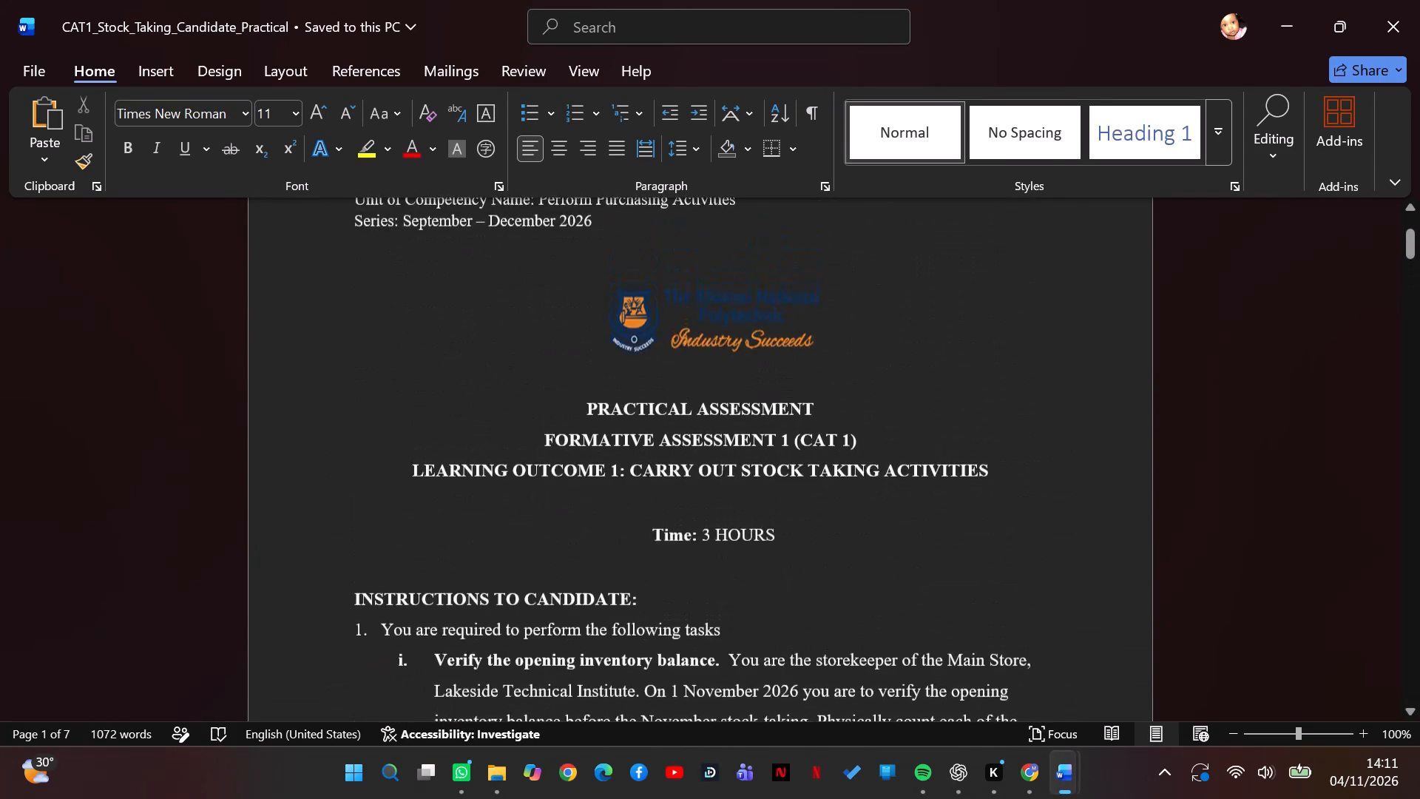
pyautogui.scroll(-5, 794, 327)
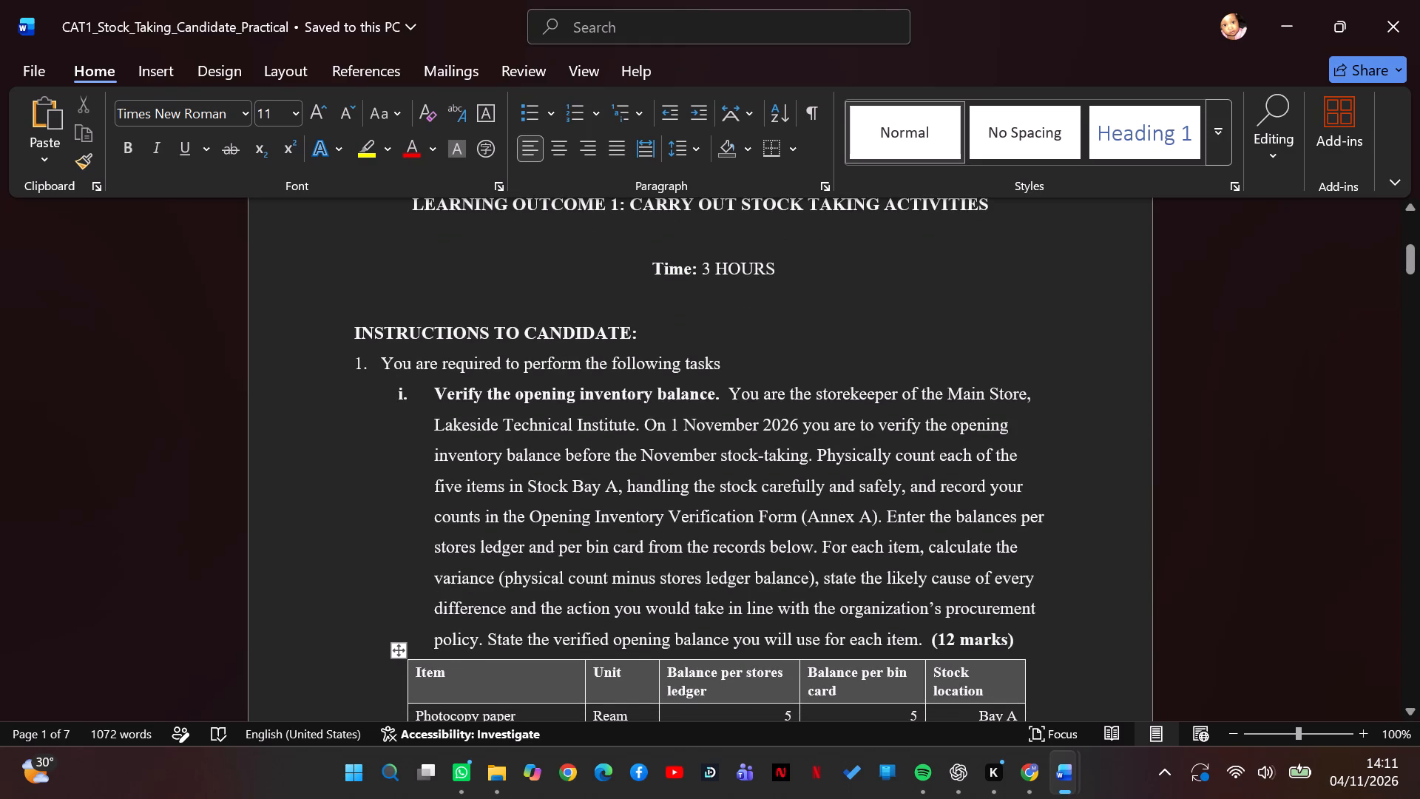
pyautogui.scroll(-2, 696, 503)
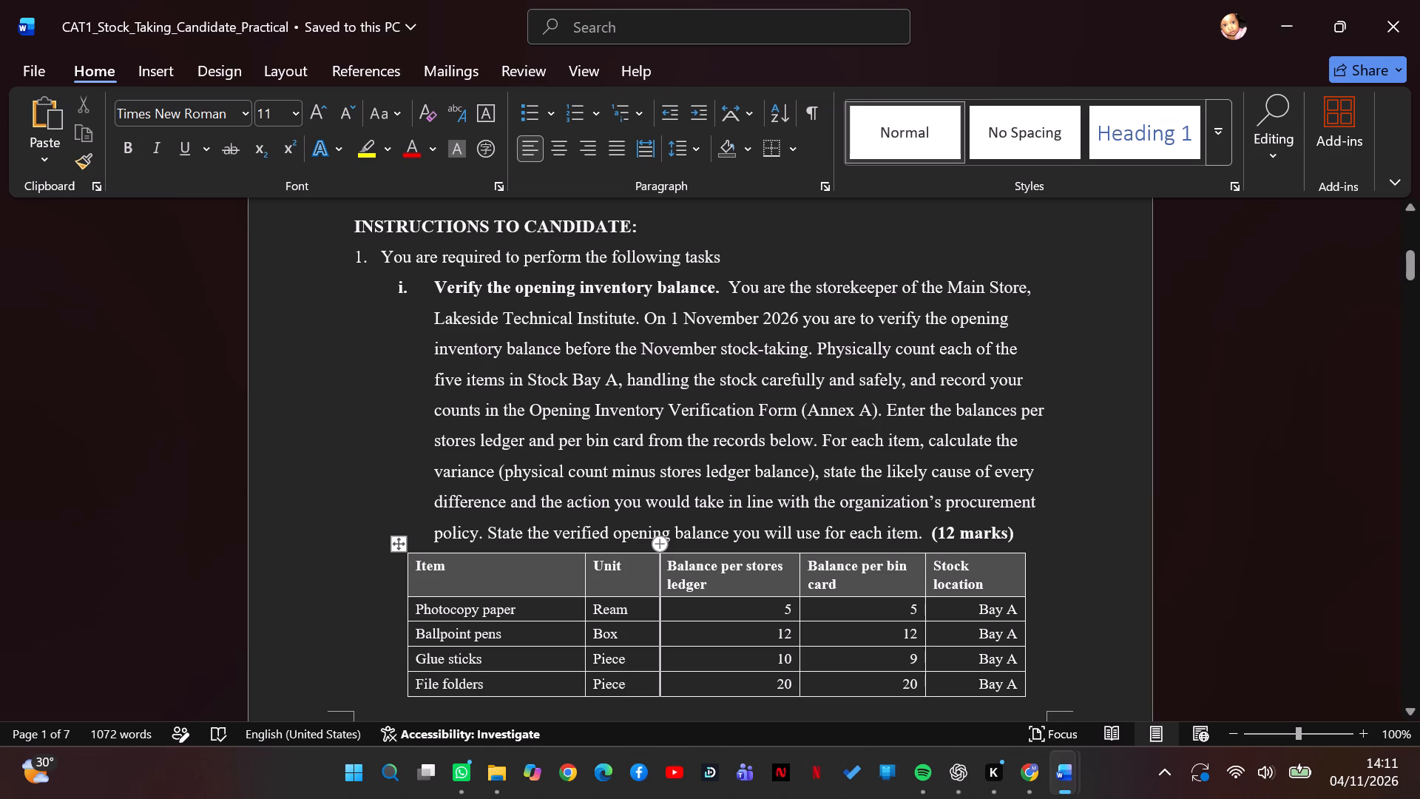
pyautogui.scroll(-1, 661, 528)
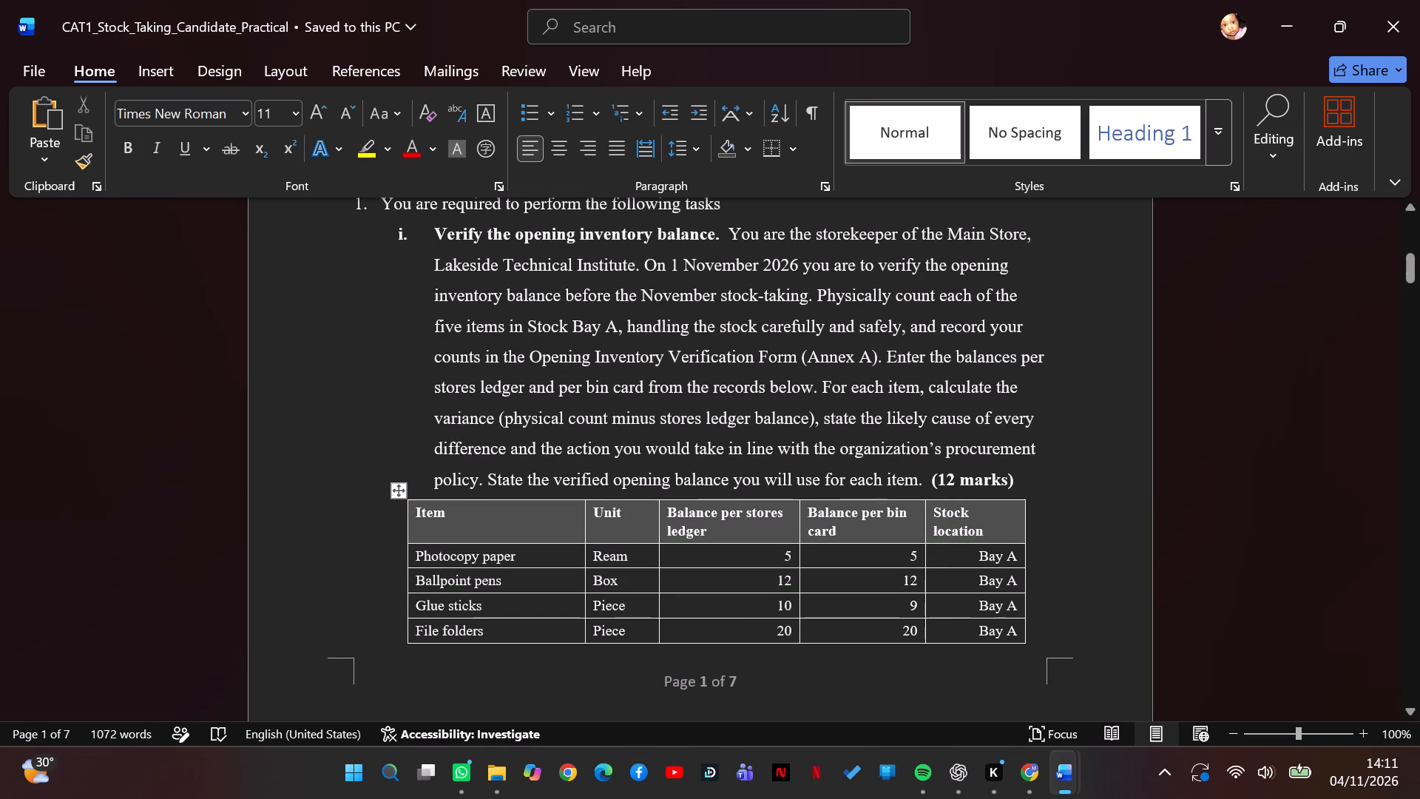
pyautogui.scroll(-2, 699, 498)
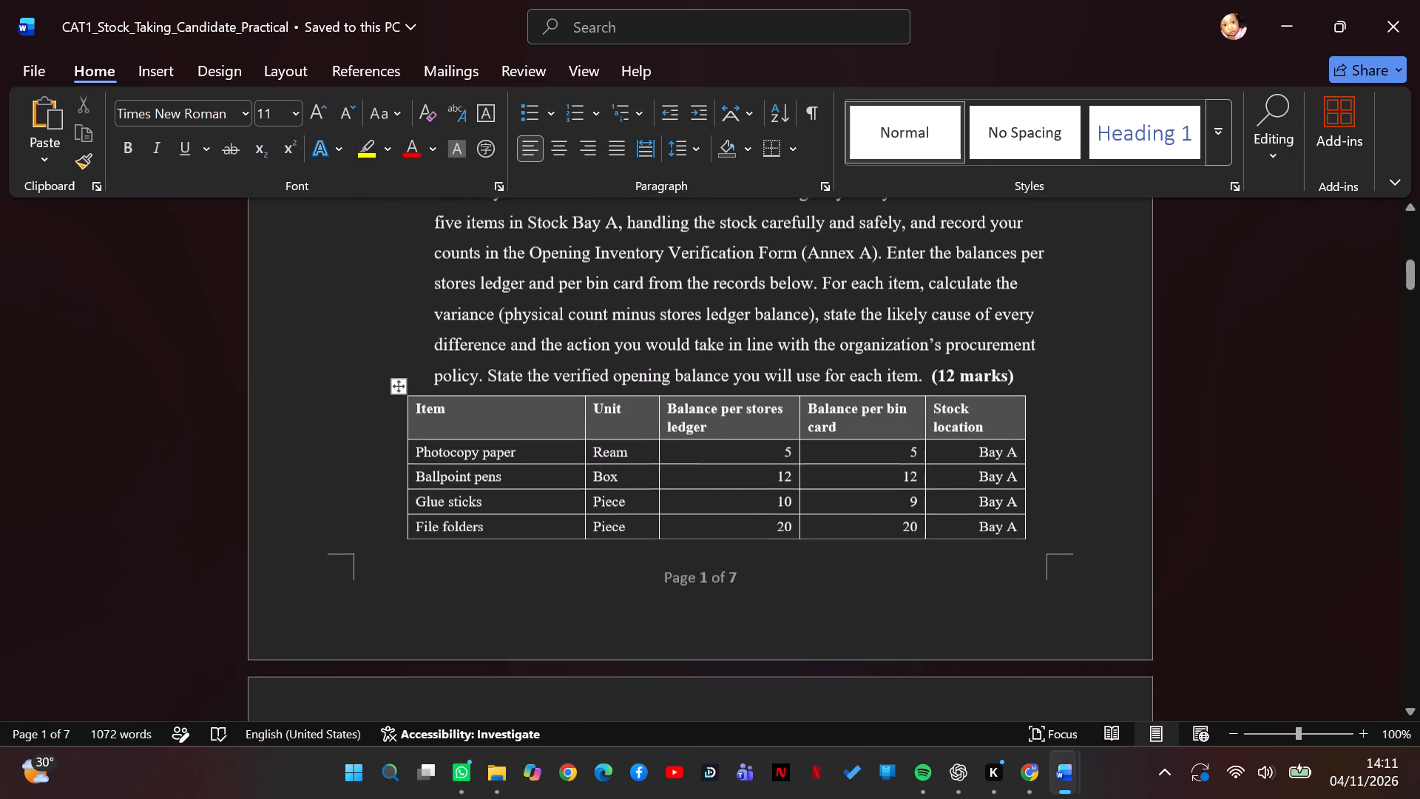
pyautogui.scroll(-2, 697, 498)
pyautogui.scroll(-1, 792, 460)
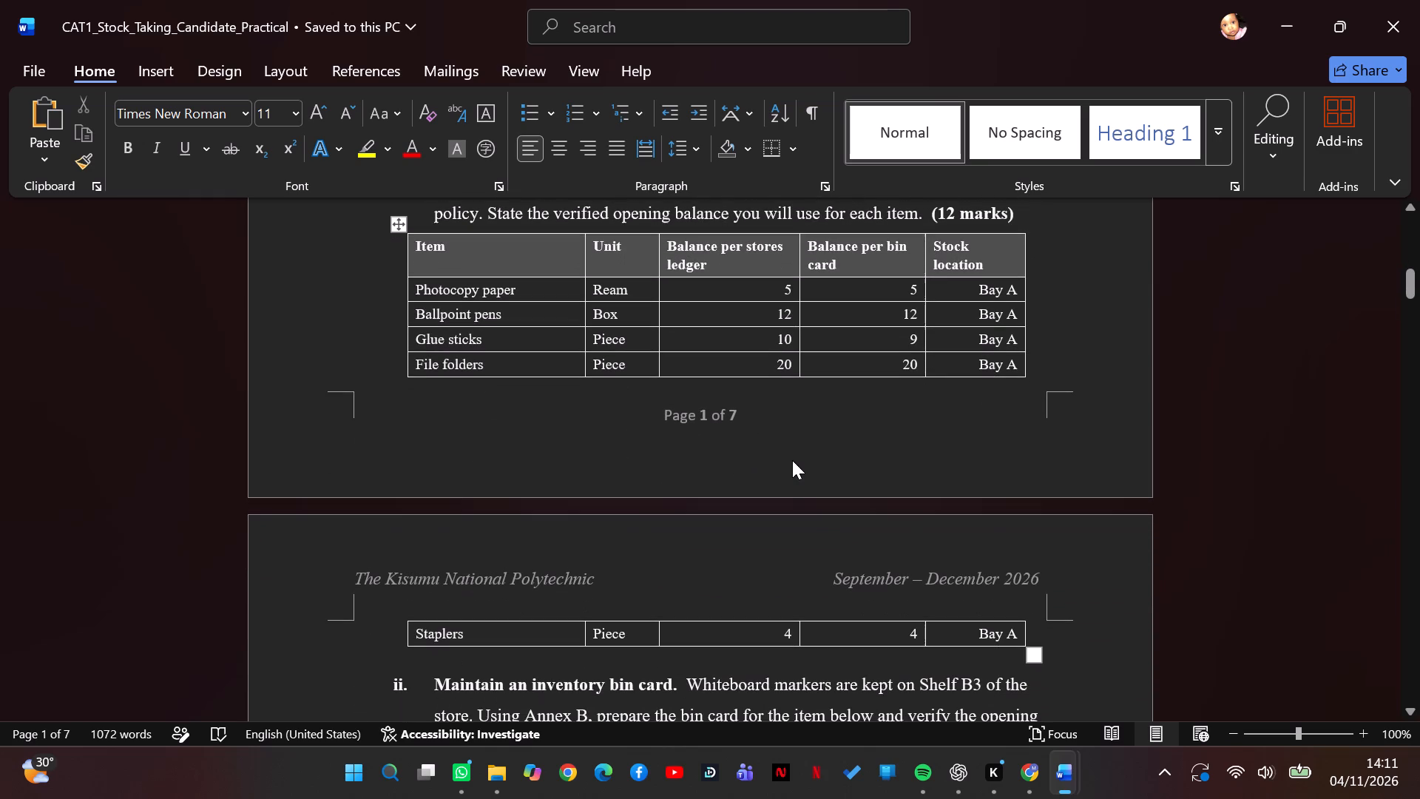
pyautogui.scroll(-3, 792, 460)
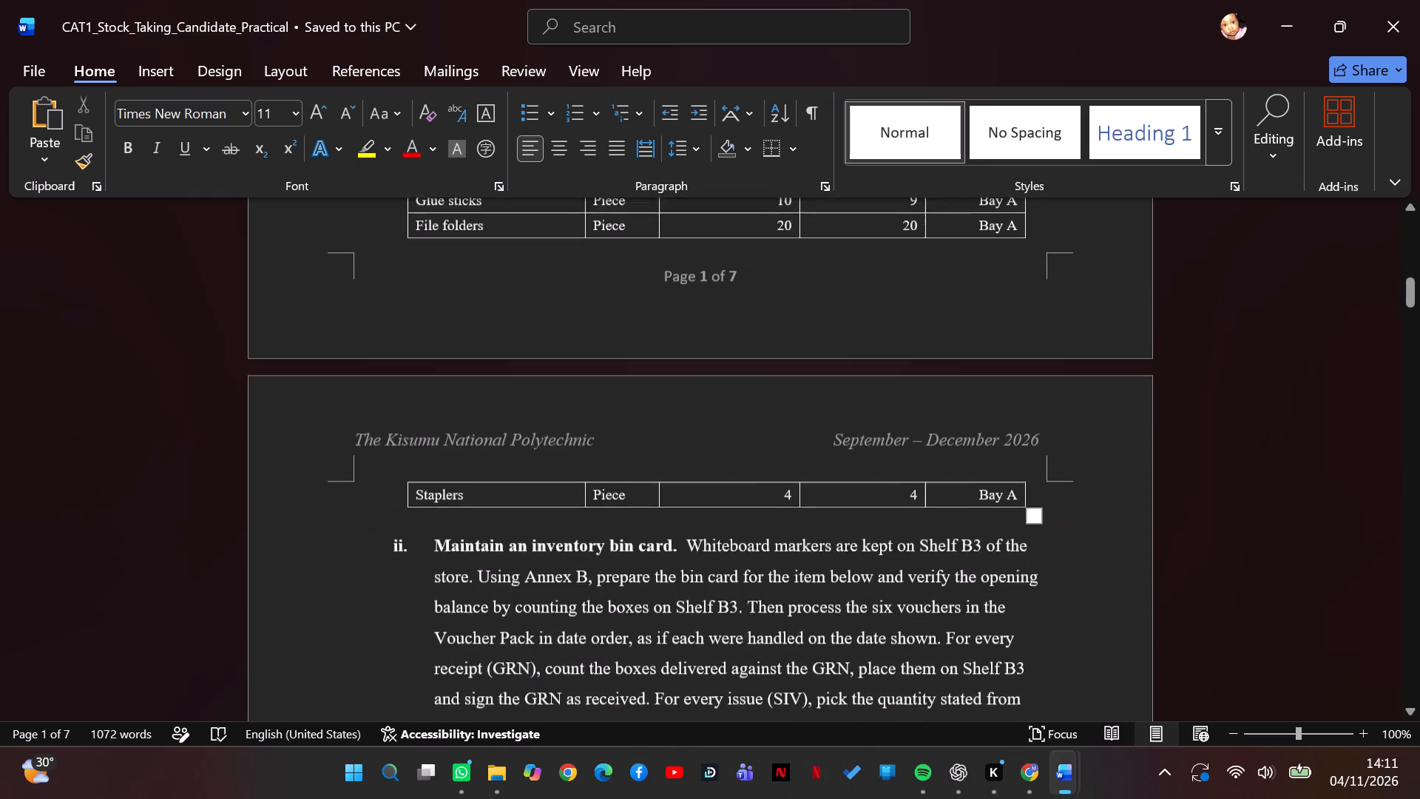
pyautogui.scroll(-2, 792, 460)
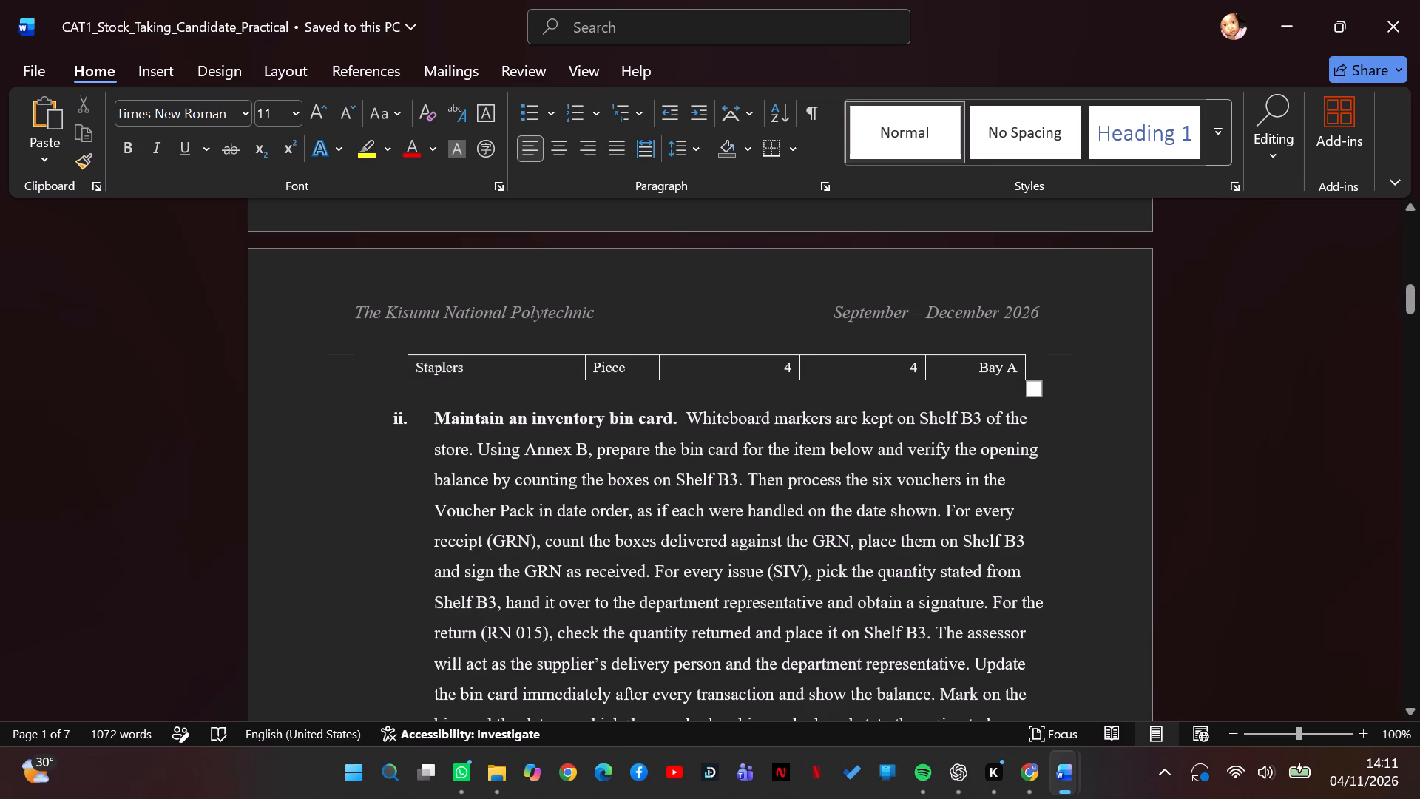
pyautogui.scroll(6, 964, 428)
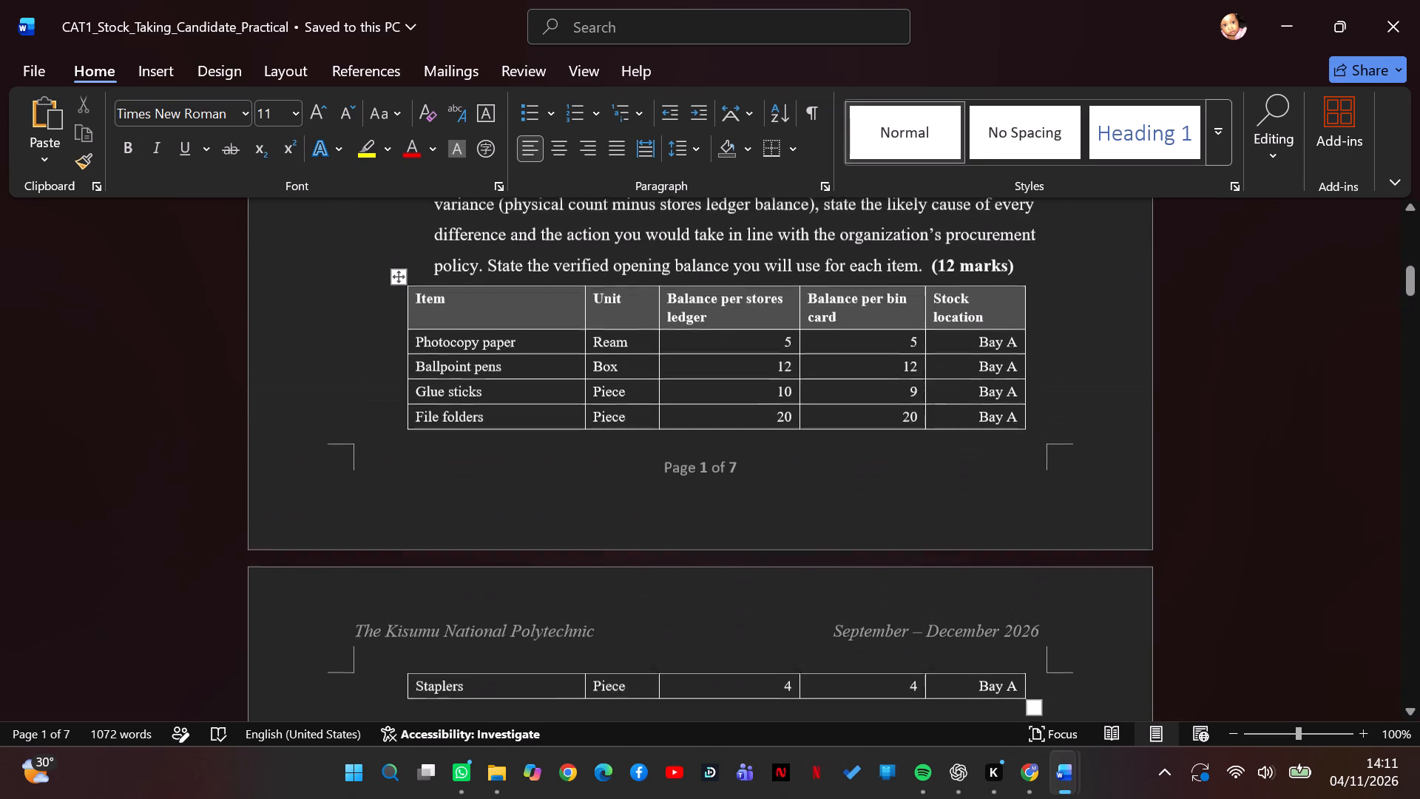
# Read Tasks ii to iv on the bin card, inventory record and stock-taking report, plus the list of resources provided.
pyautogui.scroll(-5, 965, 428)
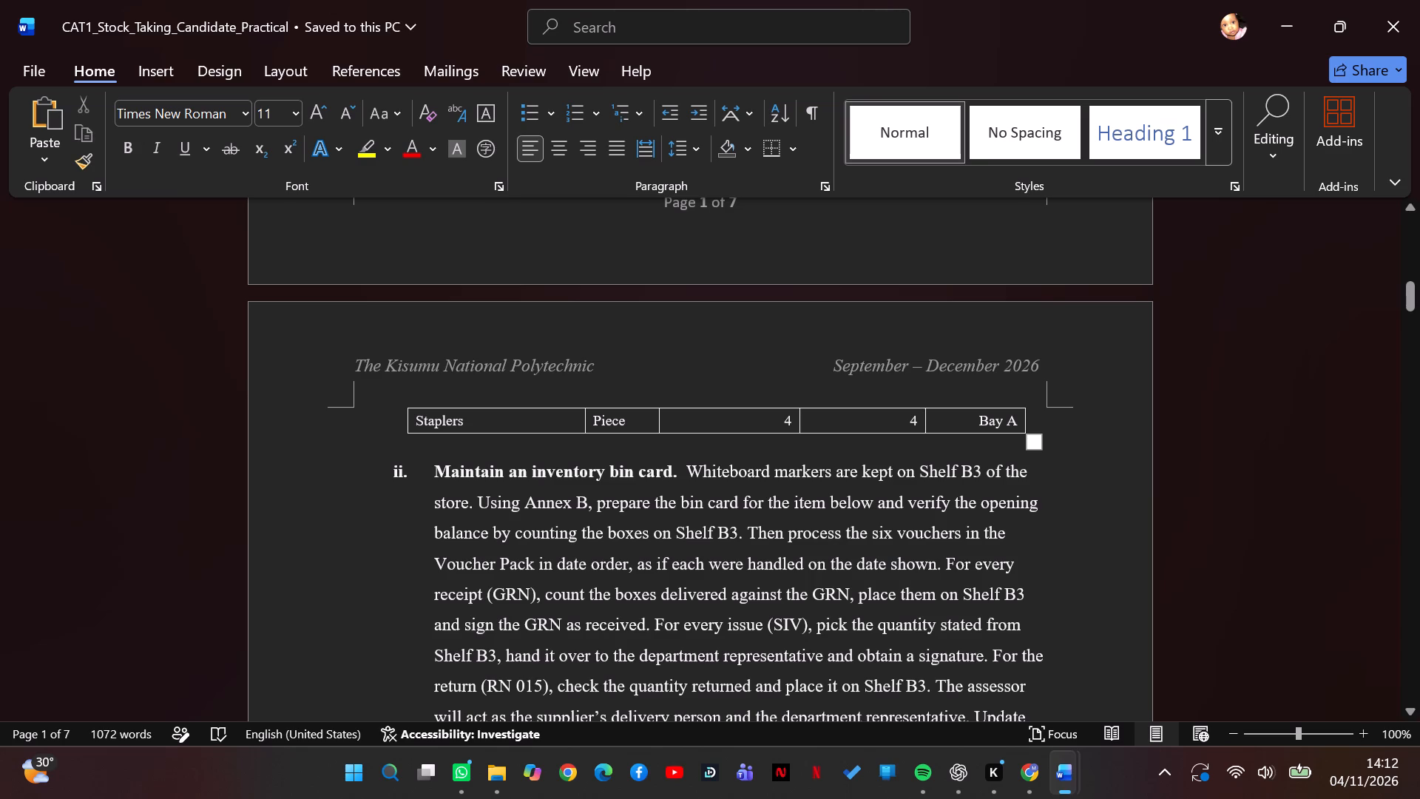
pyautogui.scroll(-9, 743, 619)
pyautogui.scroll(1, 728, 568)
pyautogui.scroll(-5, 728, 564)
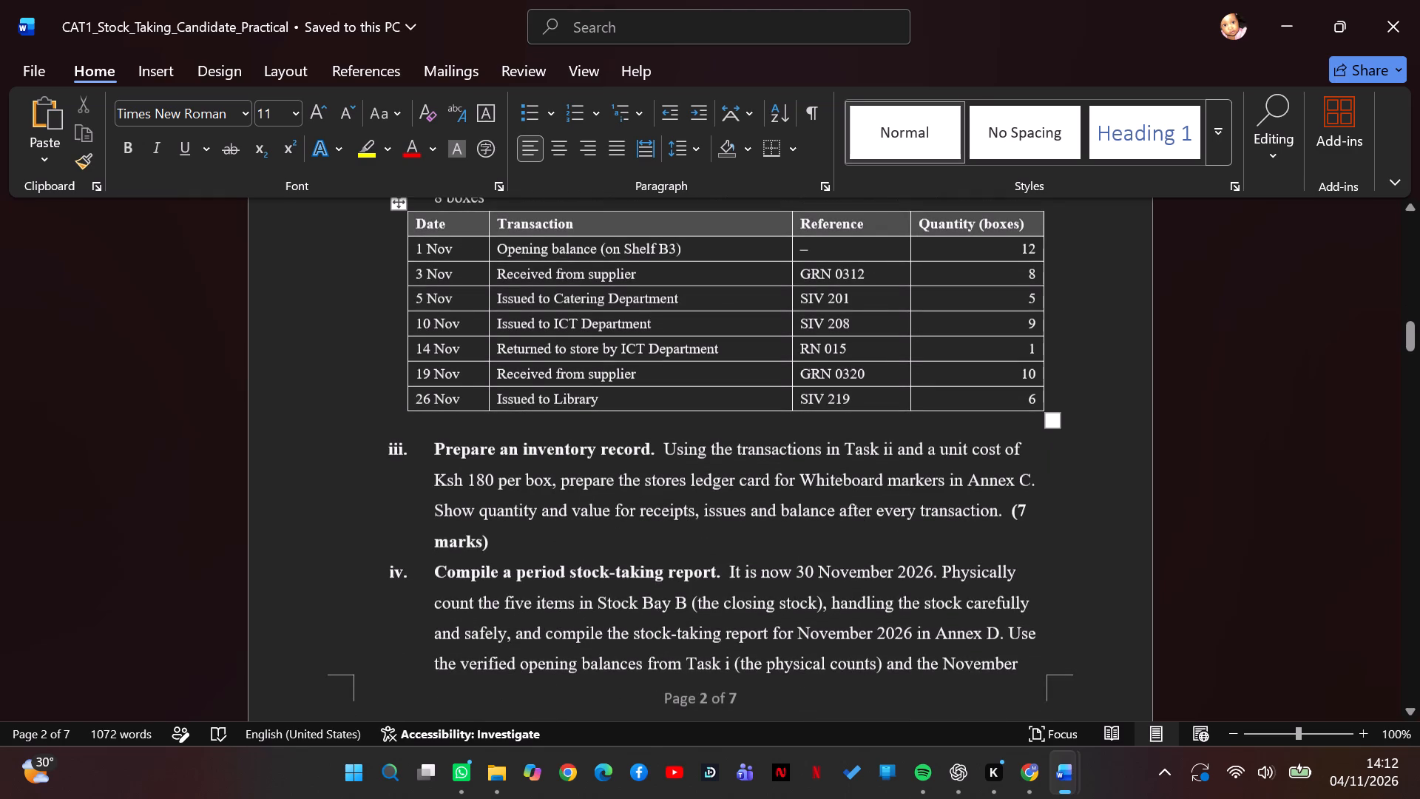
pyautogui.scroll(-18, 708, 380)
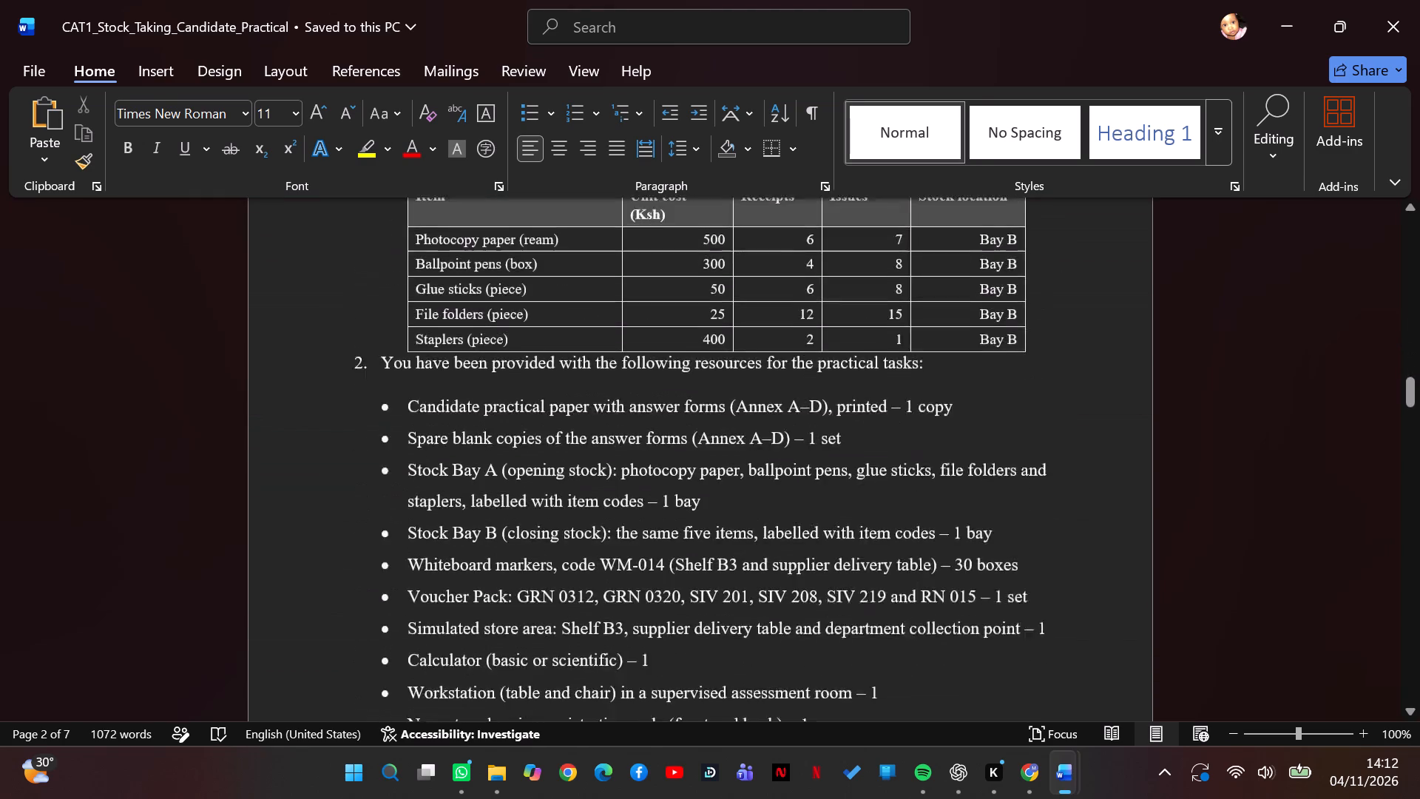
pyautogui.scroll(-9, 705, 397)
pyautogui.scroll(7, 705, 397)
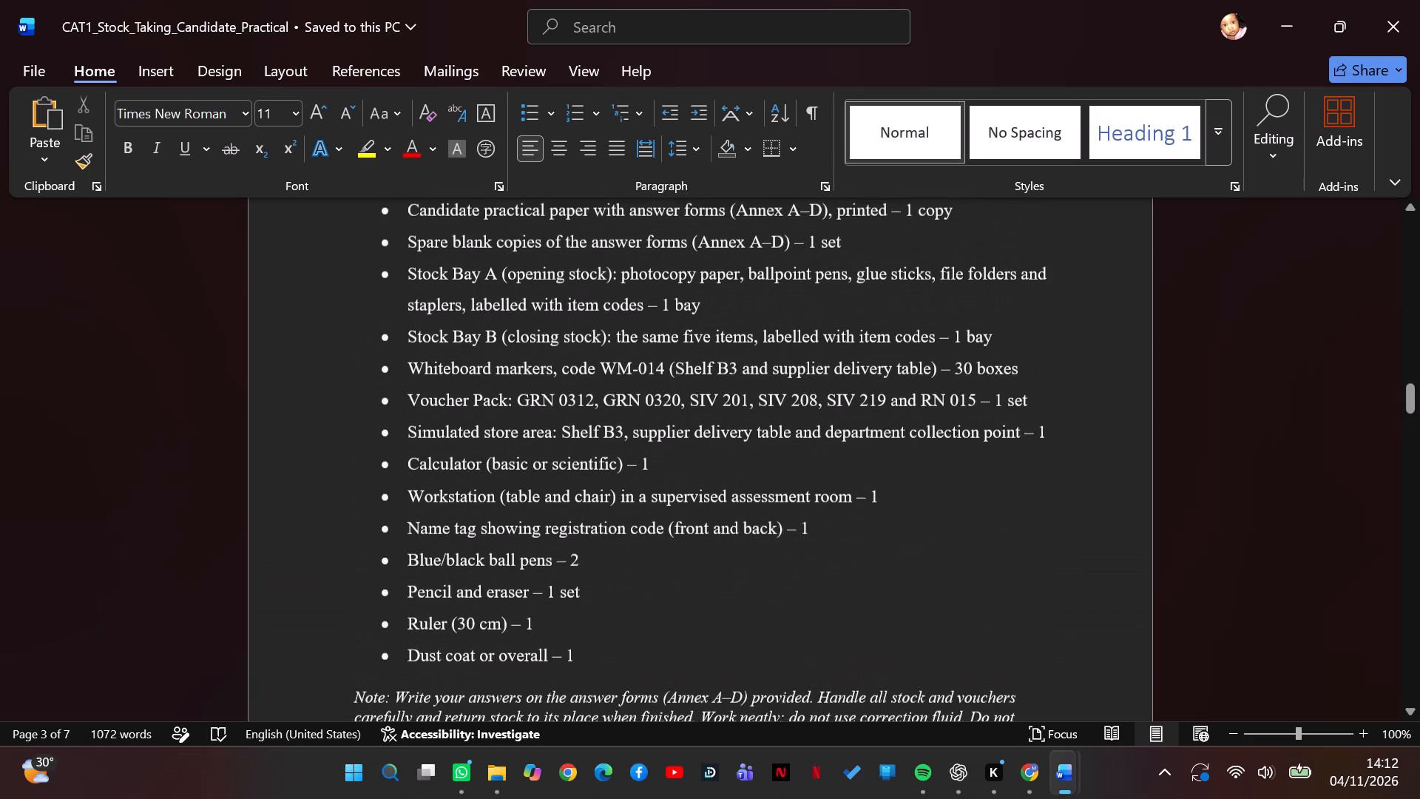
# Examine the Annex B Bin Card answer form, checking its header fields and blank table columns.
pyautogui.scroll(-20, 705, 397)
pyautogui.scroll(-10, 705, 391)
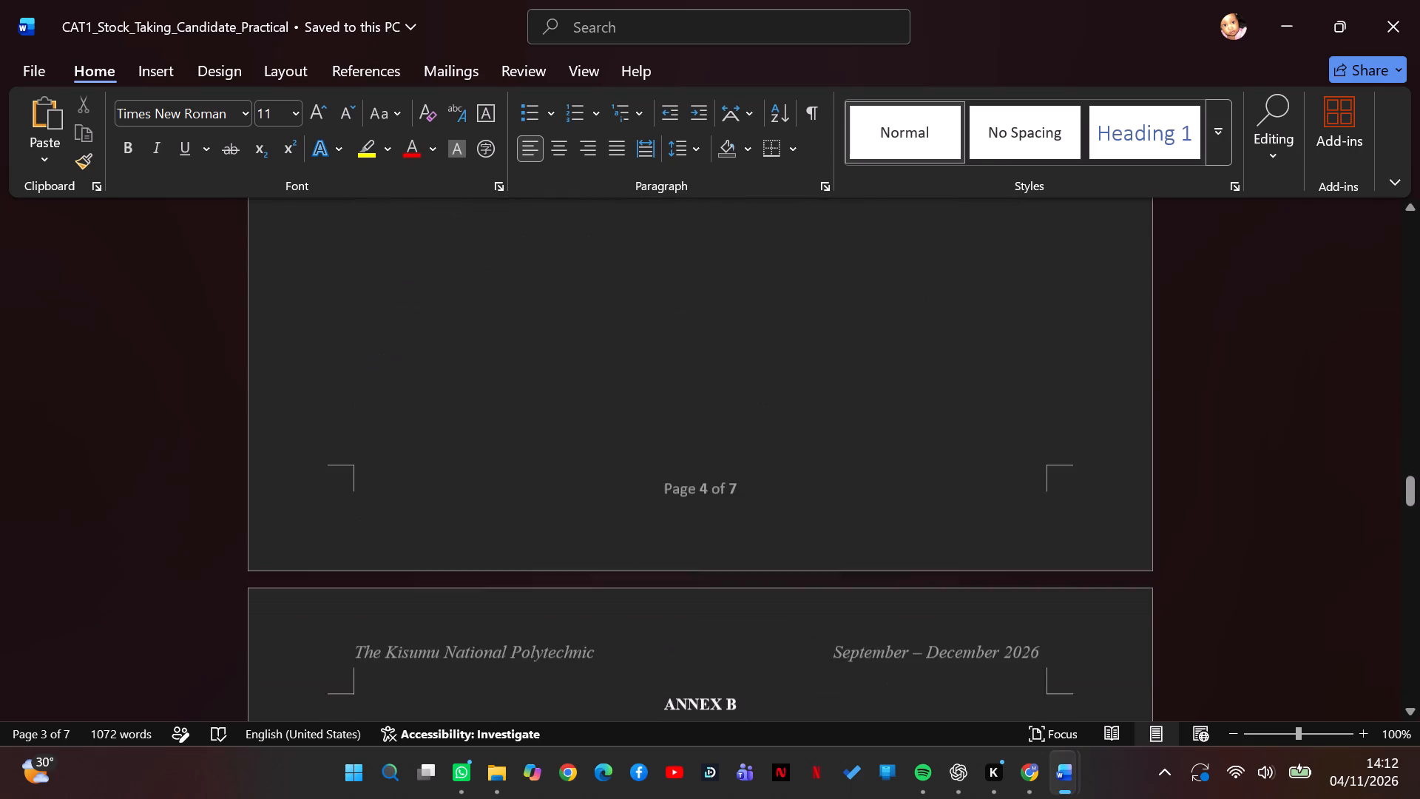
pyautogui.scroll(-9, 705, 391)
pyautogui.scroll(4, 822, 547)
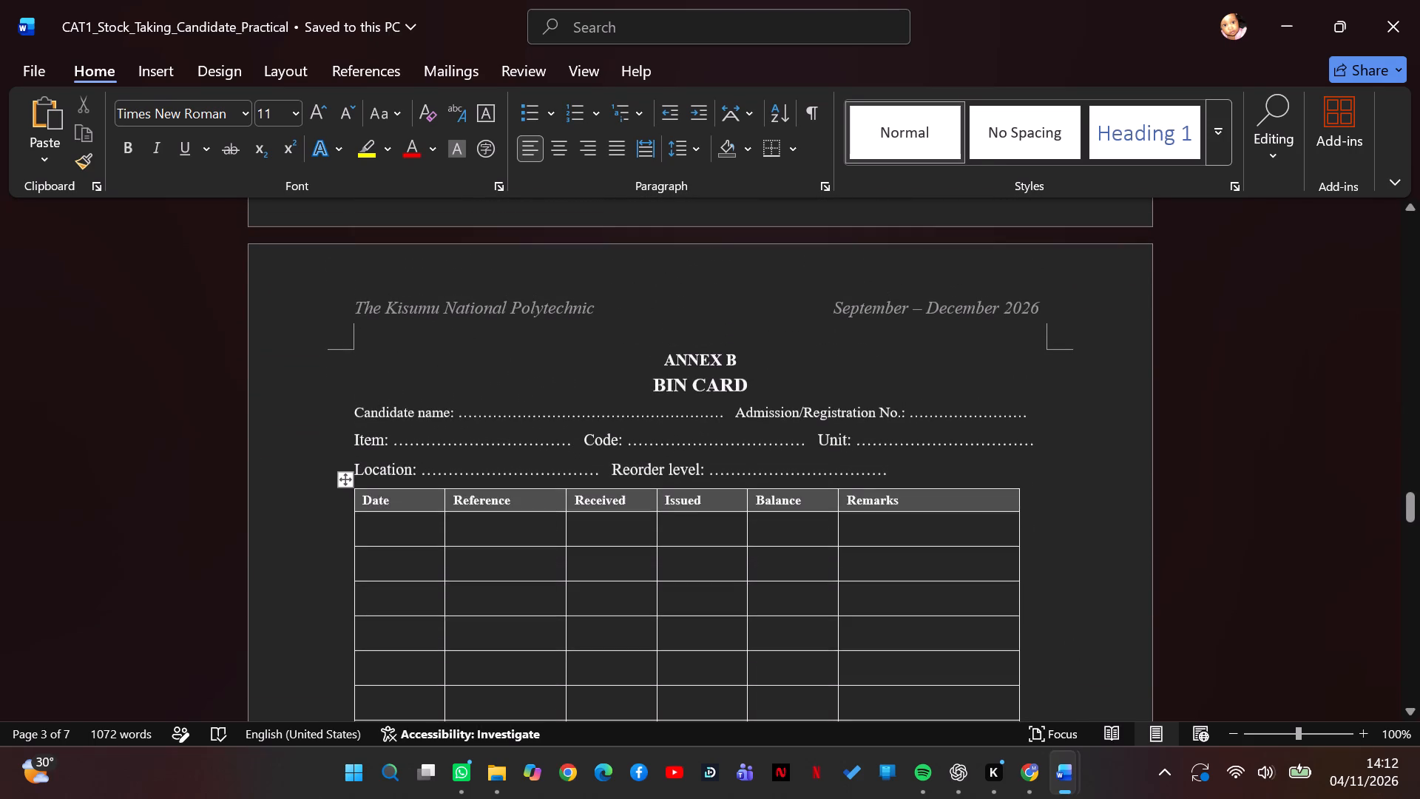
pyautogui.scroll(-2, 822, 545)
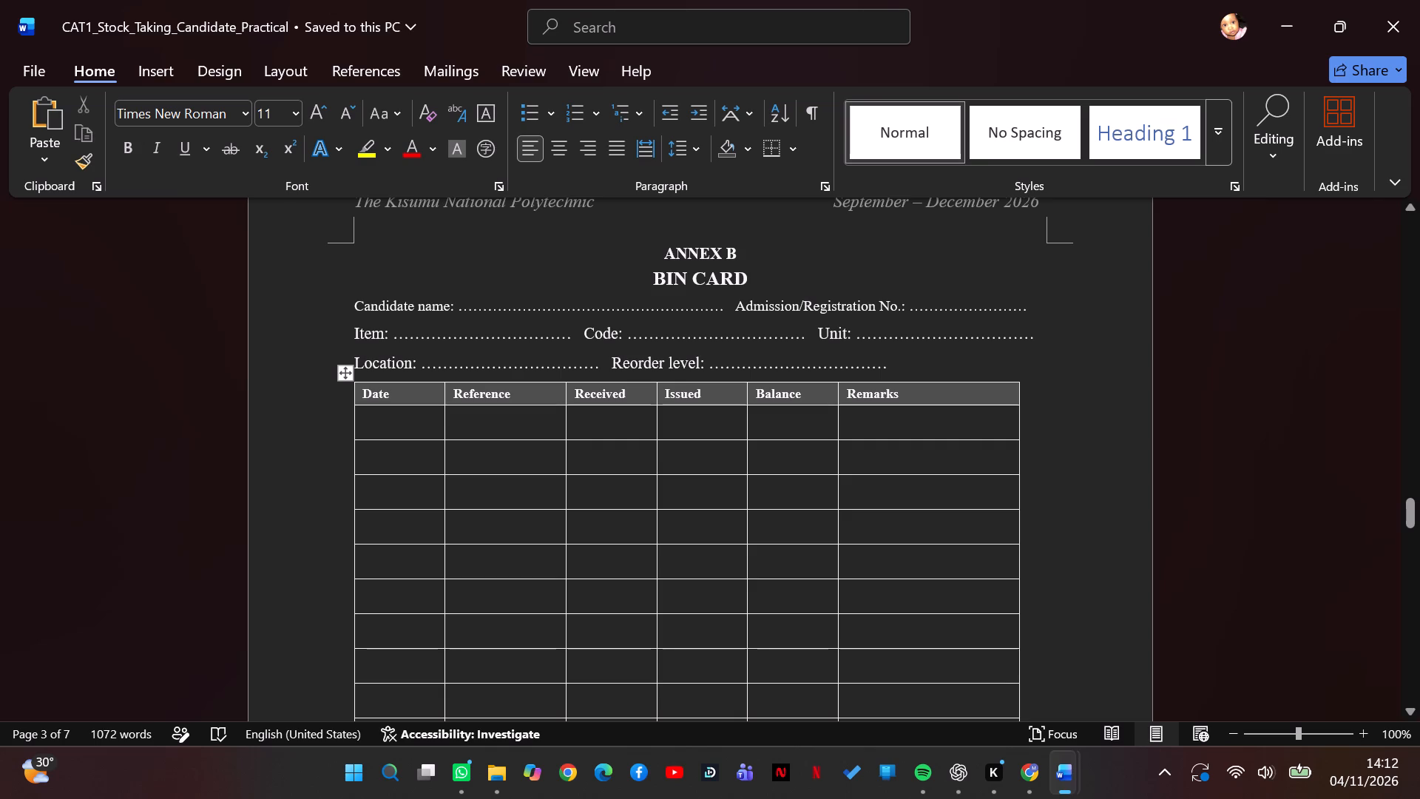
pyautogui.scroll(1, 649, 386)
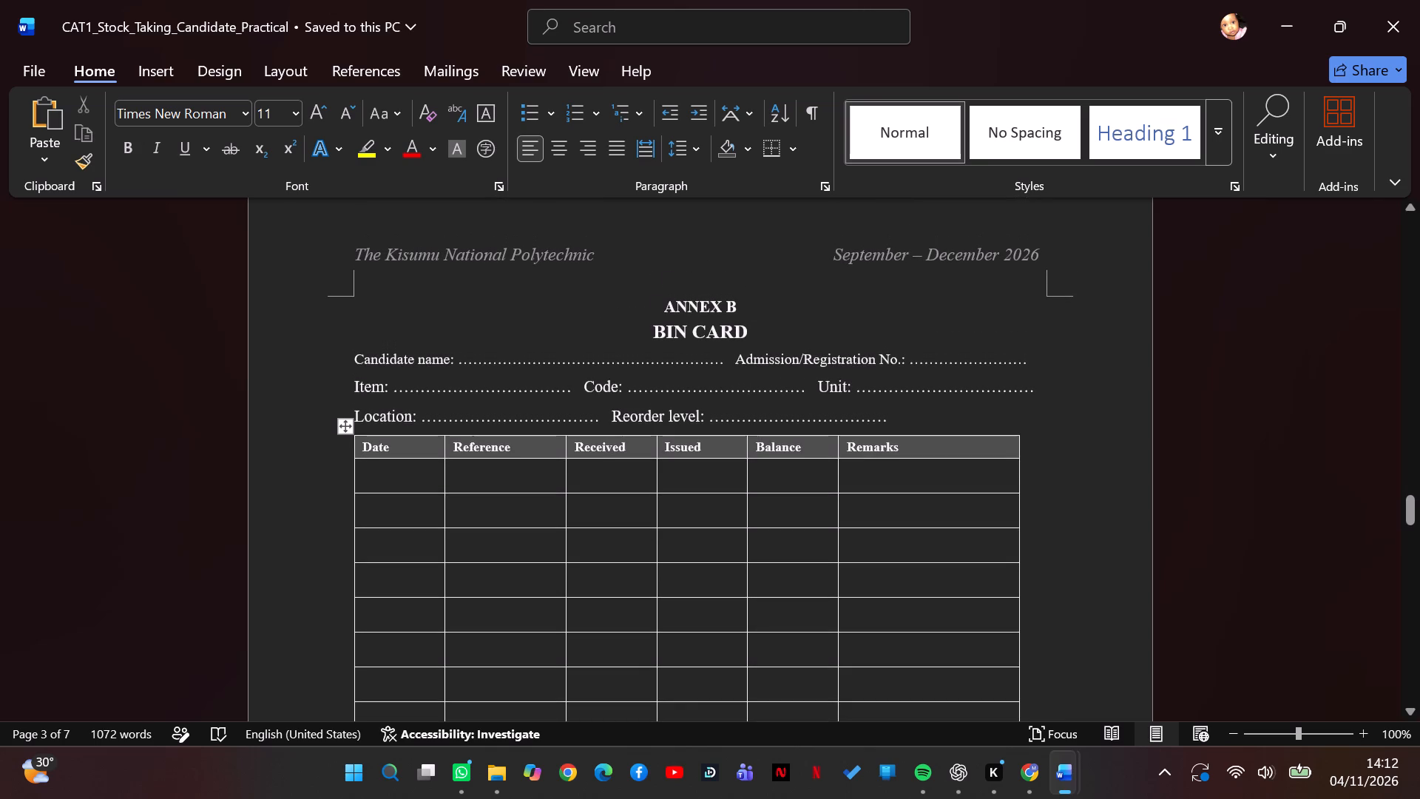
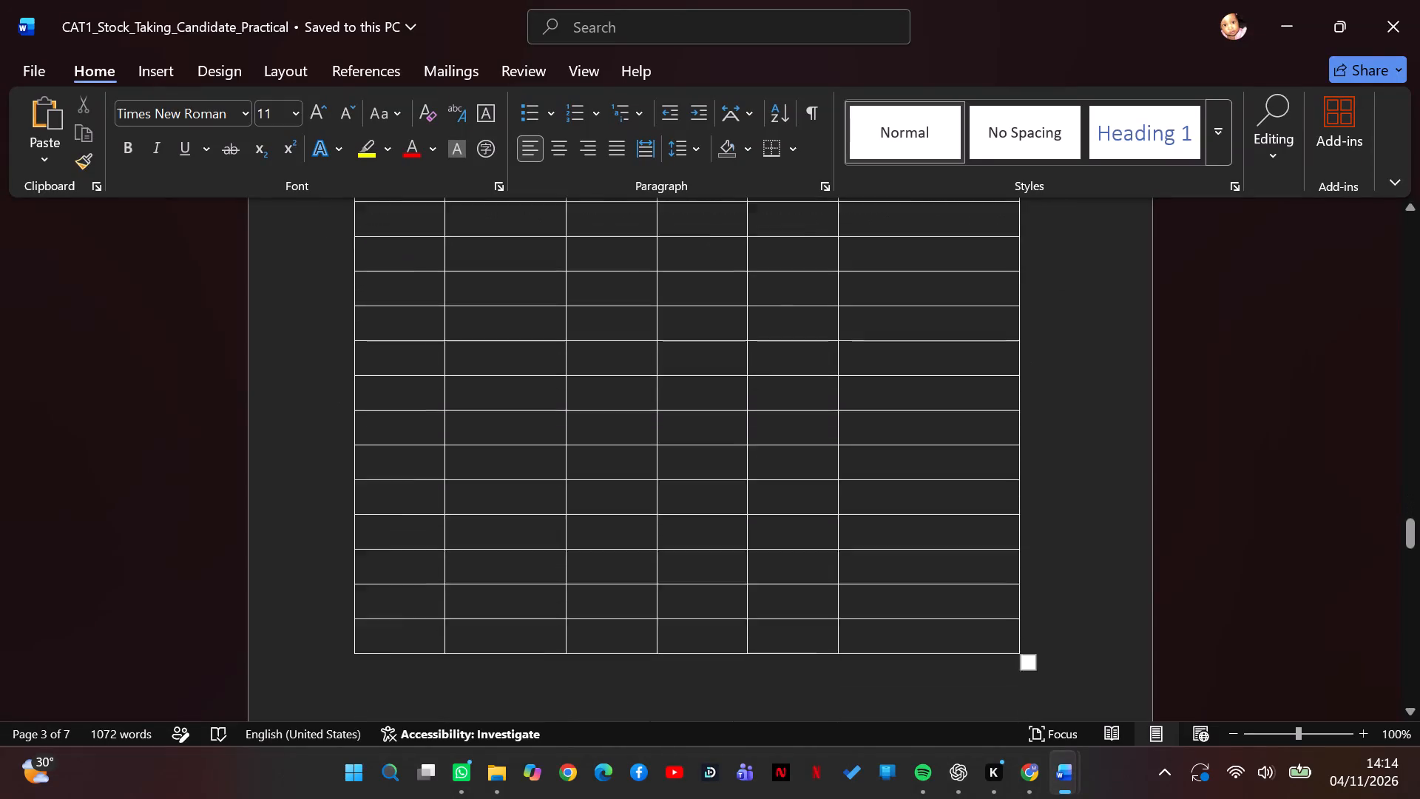
# Examine the Annex C Stores Ledger Card and Annex D Period Stock-Taking Report forms through to the signature lines.
pyautogui.scroll(-14, 560, 443)
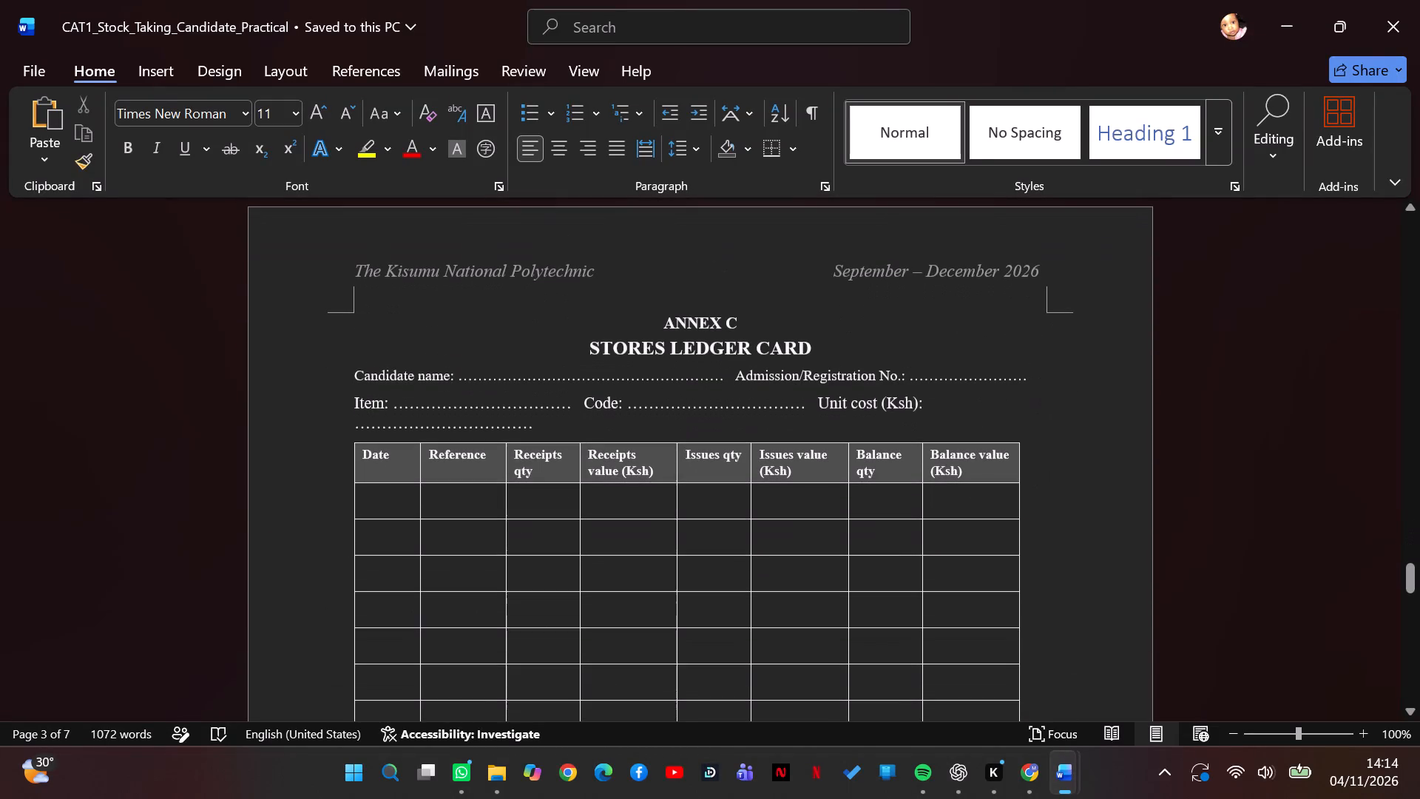
pyautogui.scroll(-2, 794, 415)
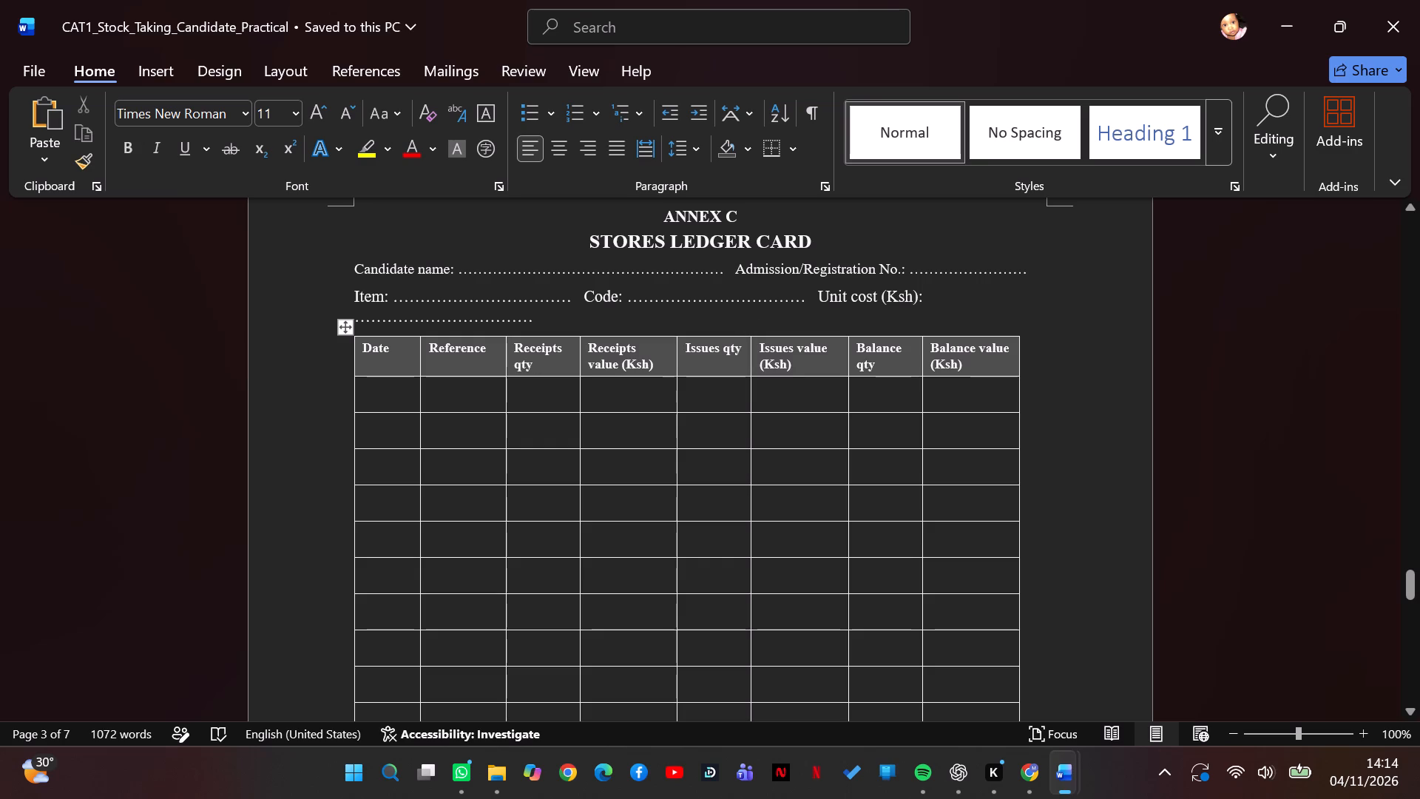
pyautogui.scroll(-20, 760, 472)
pyautogui.scroll(-2, 760, 472)
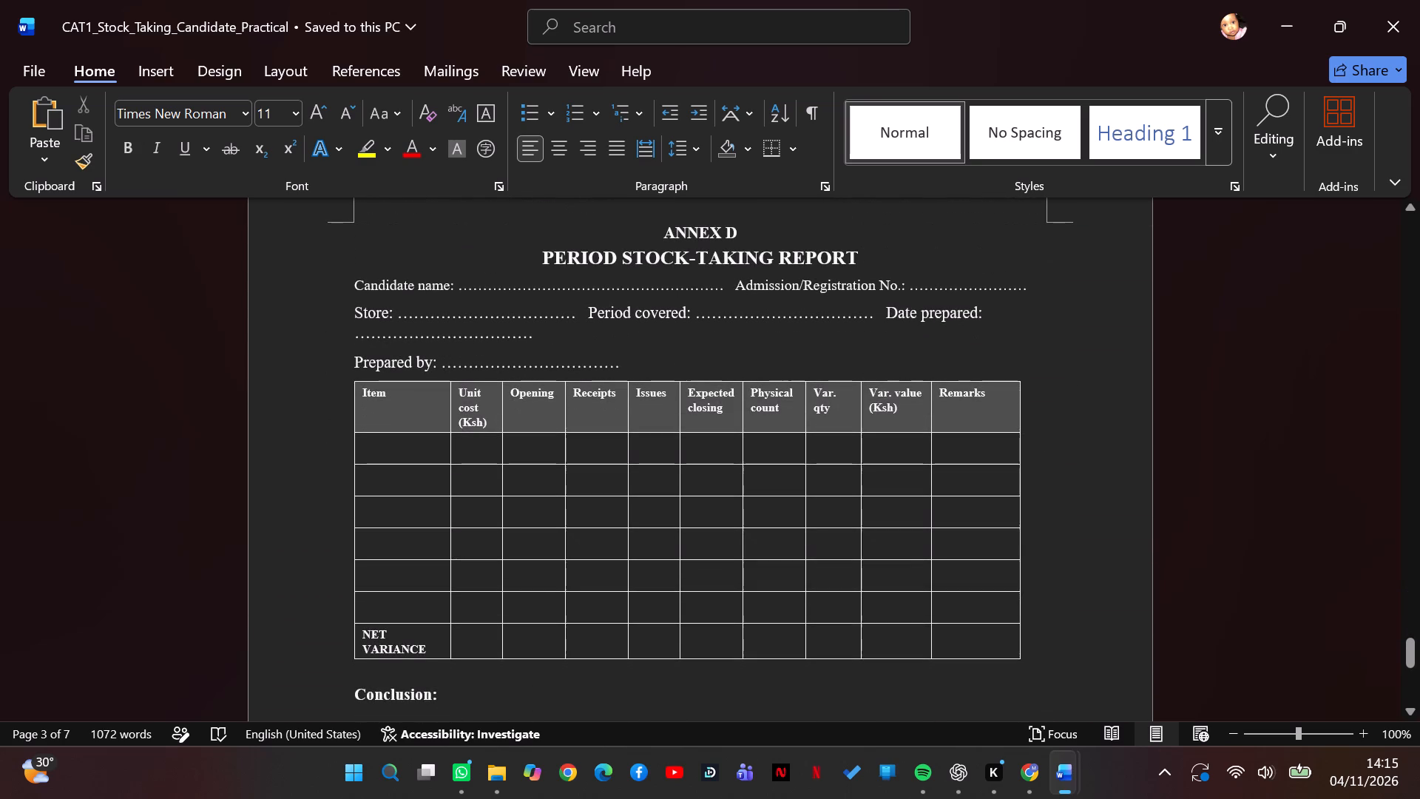
pyautogui.scroll(-11, 769, 464)
pyautogui.scroll(-10, 769, 464)
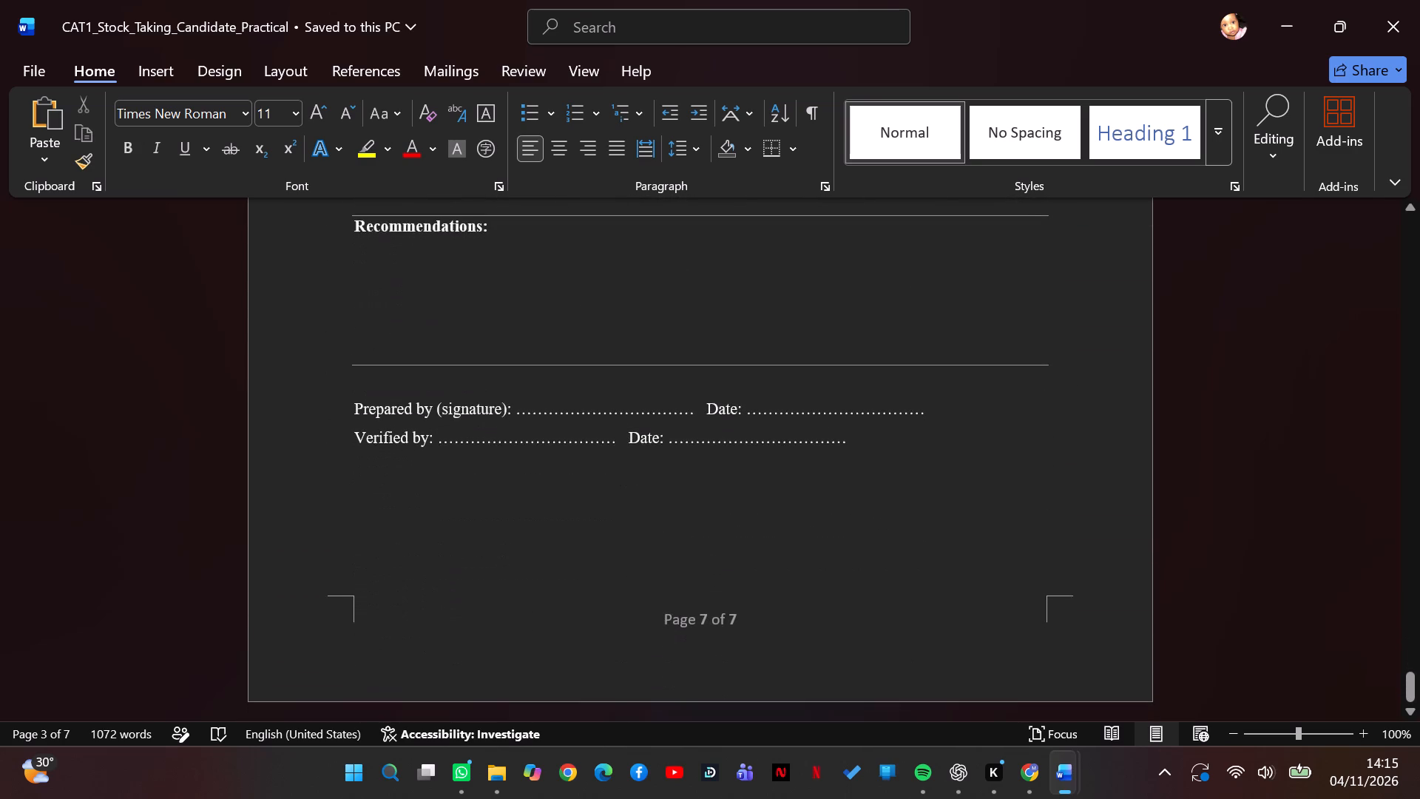
pyautogui.scroll(-3, 769, 464)
# Return to Task ii on the inventory bin card and reread its transaction table and the Task iii inventory record instructions.
pyautogui.scroll(20, 769, 464)
pyautogui.scroll(6, 769, 464)
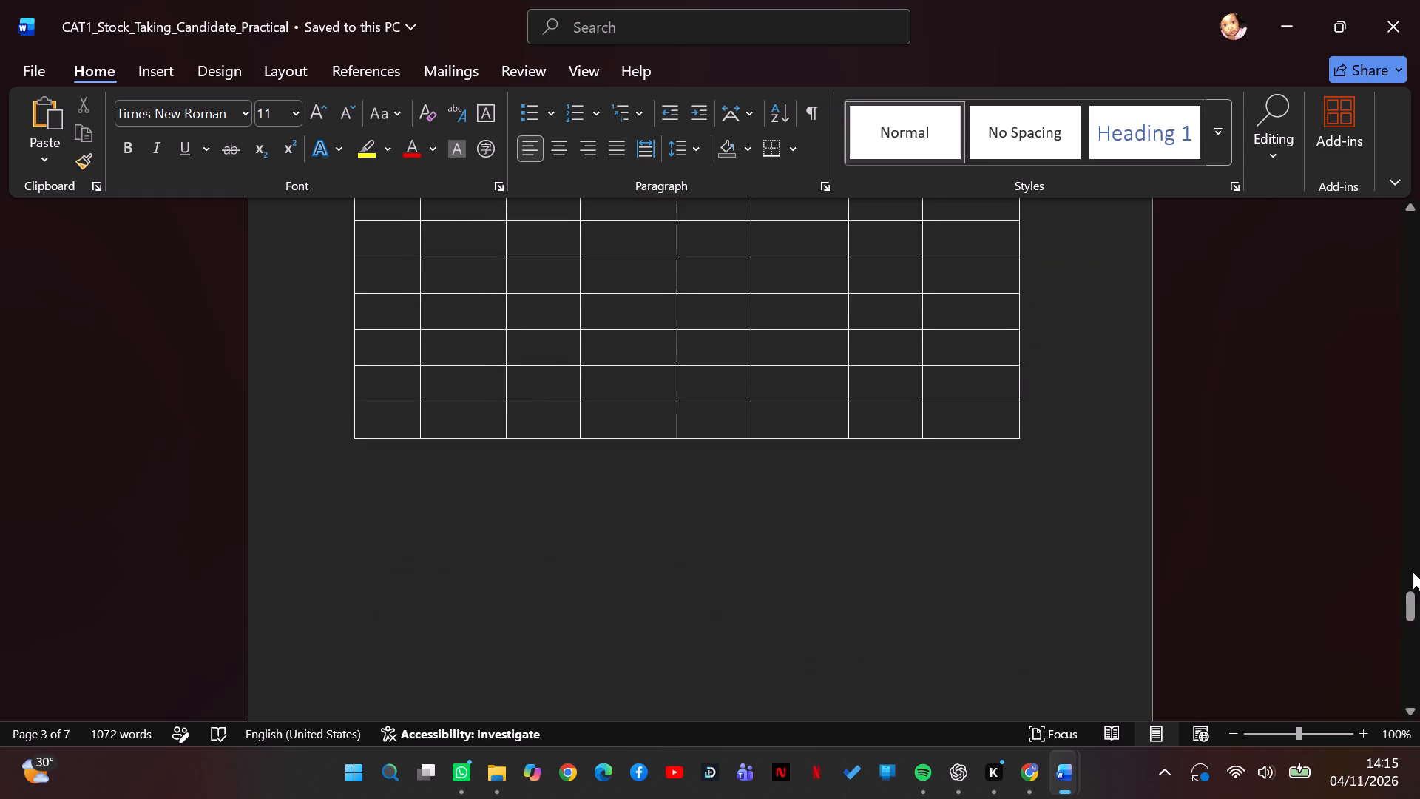
pyautogui.moveTo(1417, 605); pyautogui.dragTo(1419, 290)
pyautogui.scroll(-2, 723, 575)
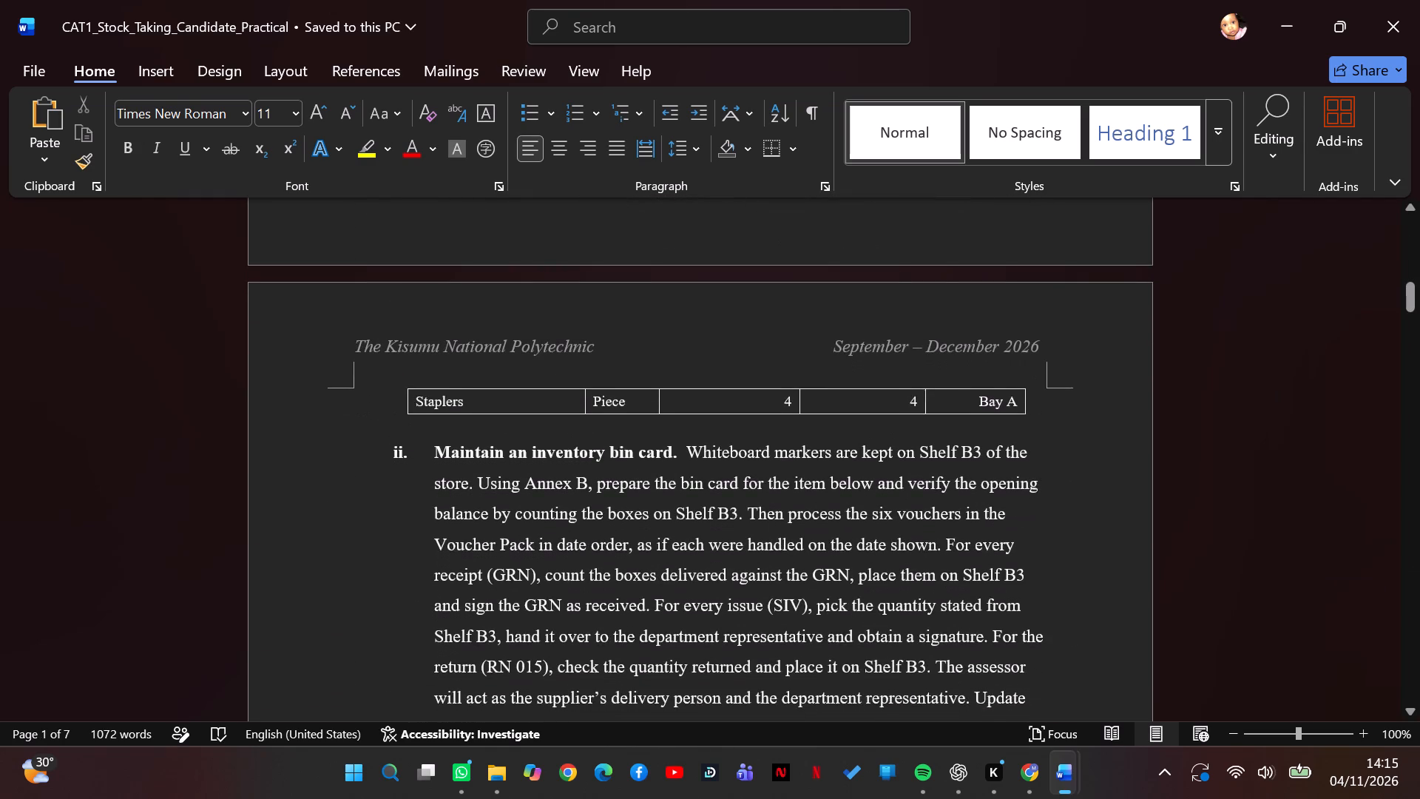
pyautogui.scroll(-13, 521, 541)
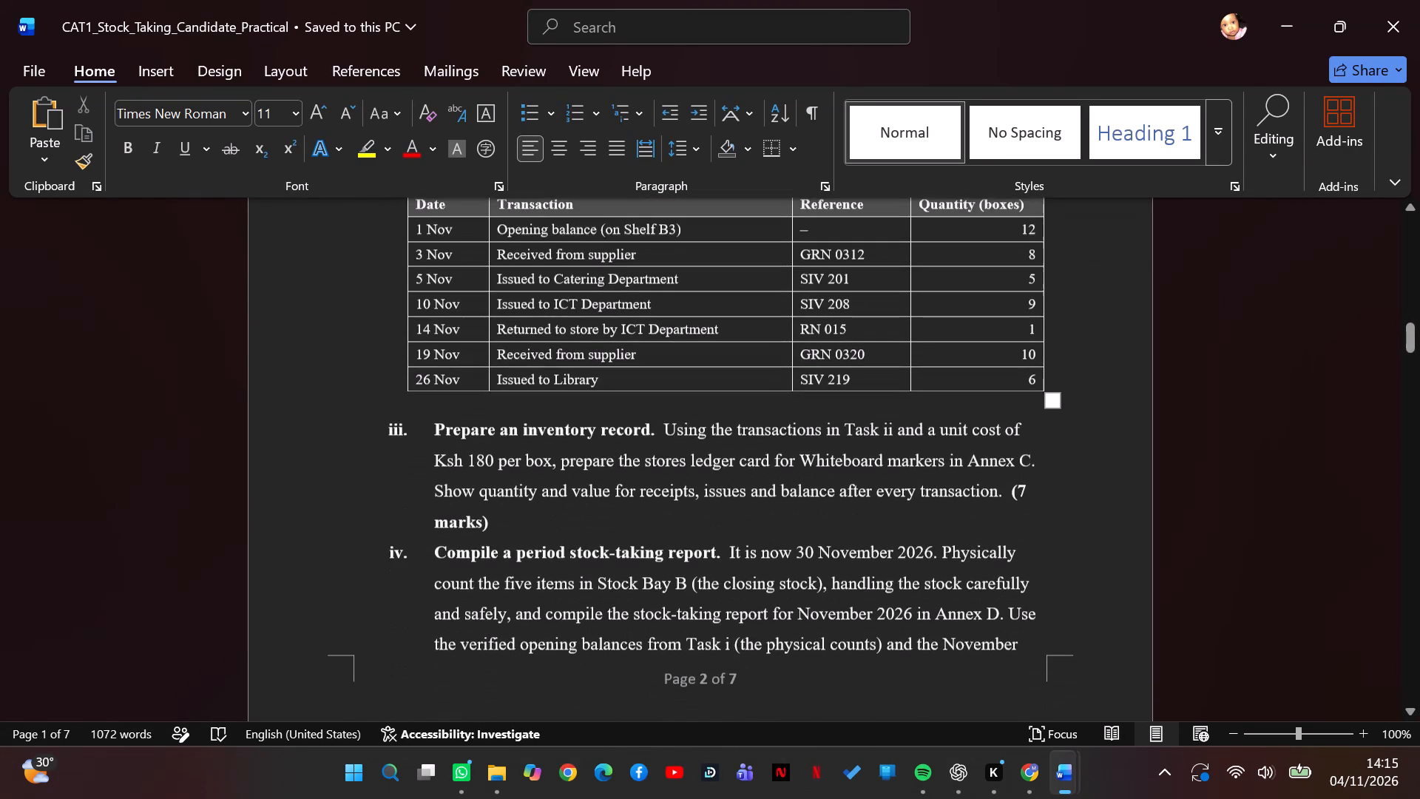
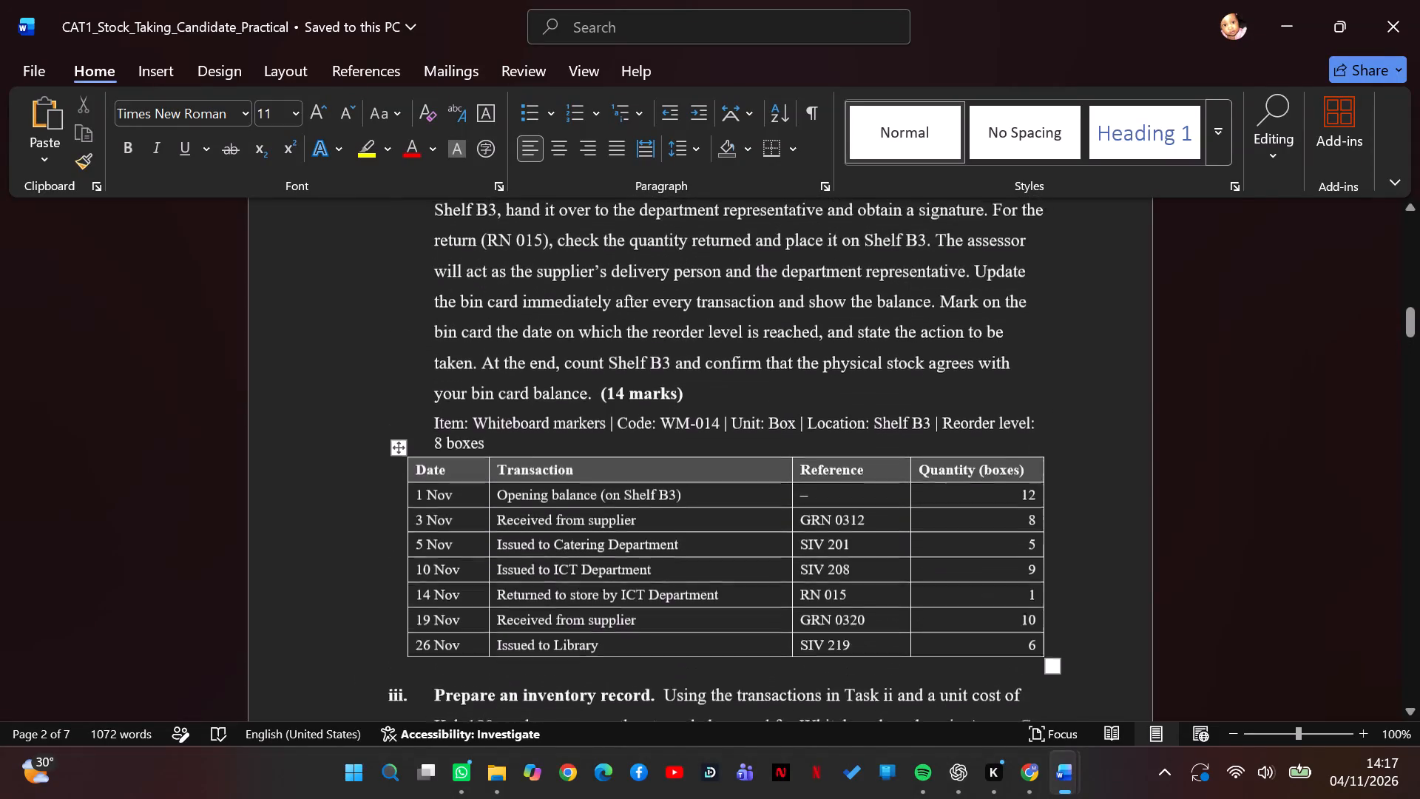
# Minimise the candidate practical document, the PERFORM PURCHASE ACTIVITIES O.S document and the Downloads folder window.
pyautogui.scroll(-19, 646, 453)
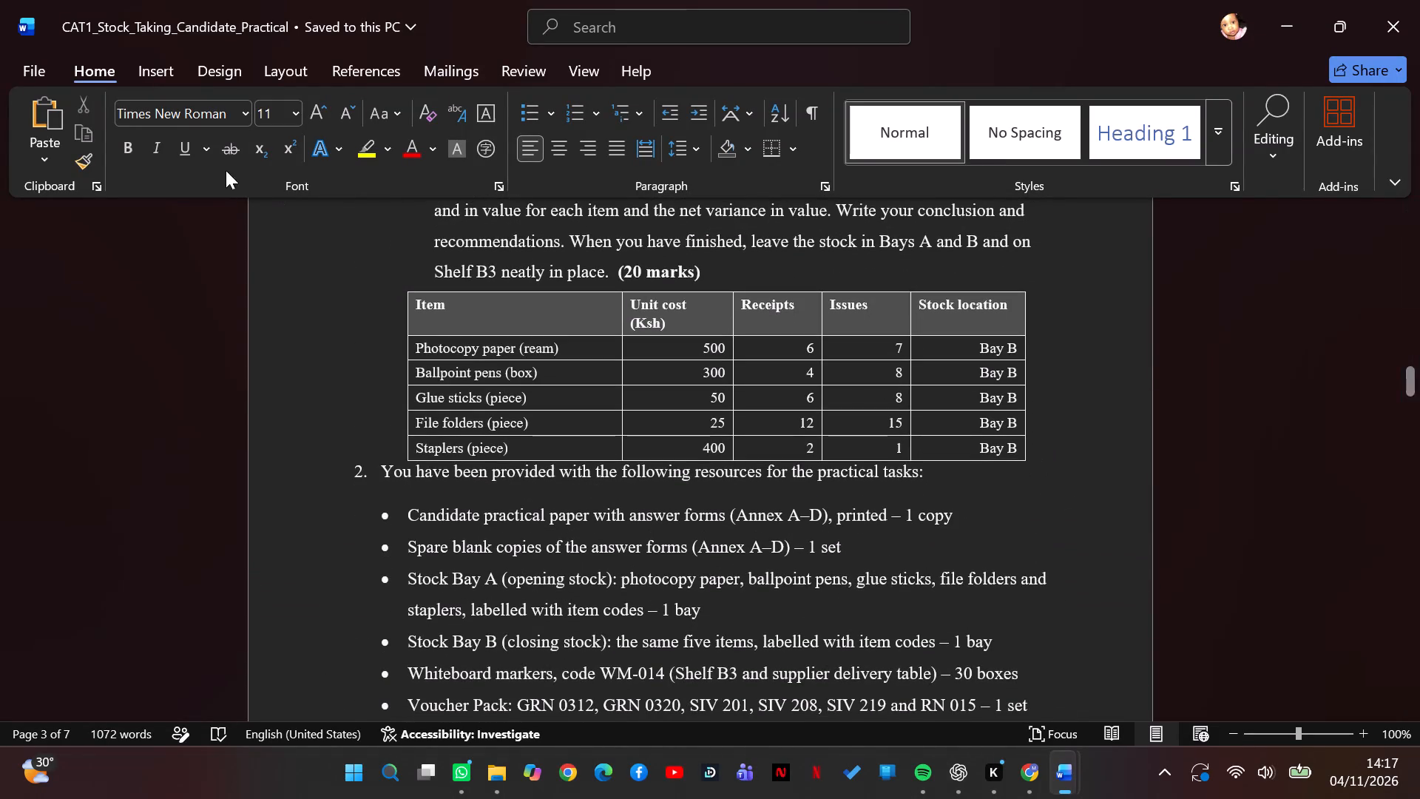
pyautogui.click(1293, 20)
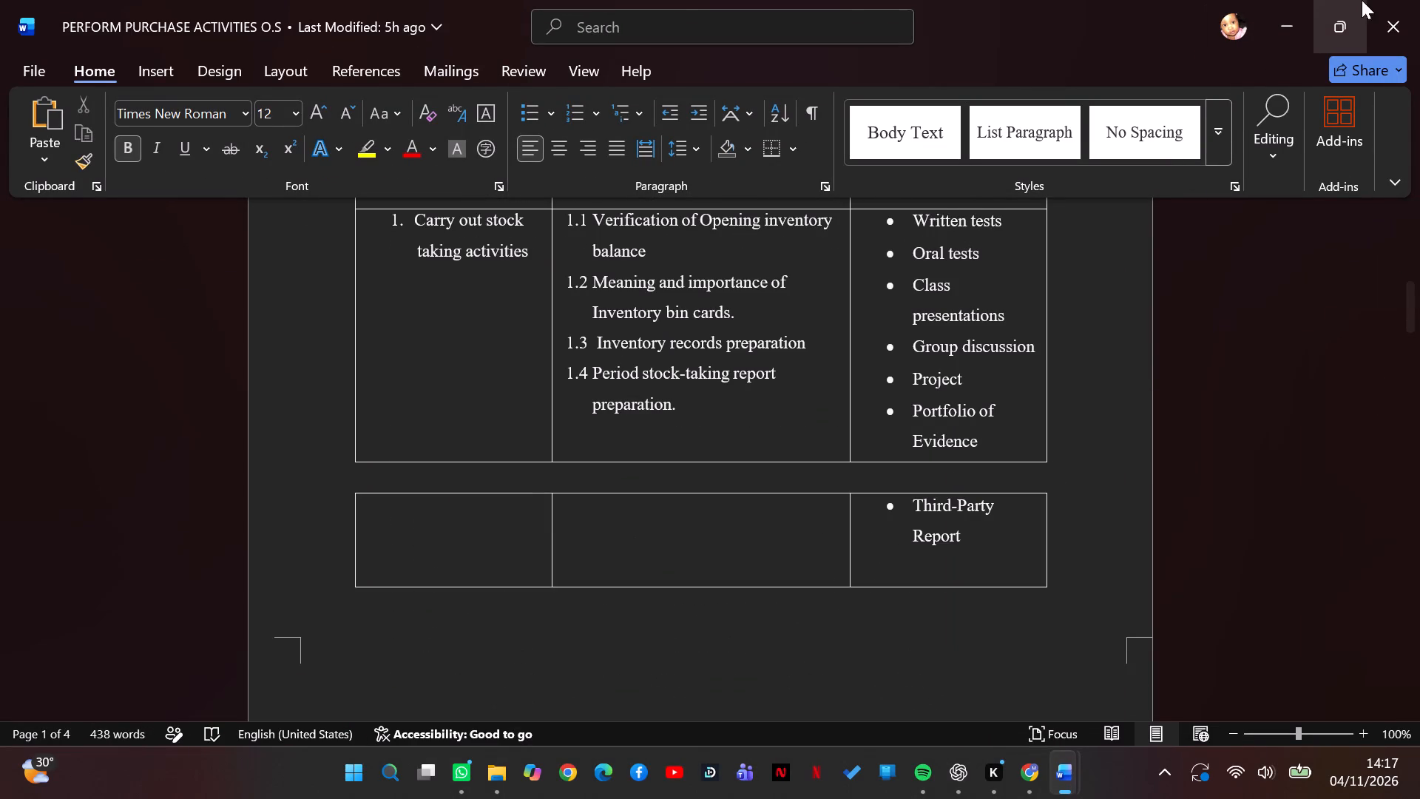
pyautogui.click(1306, 22)
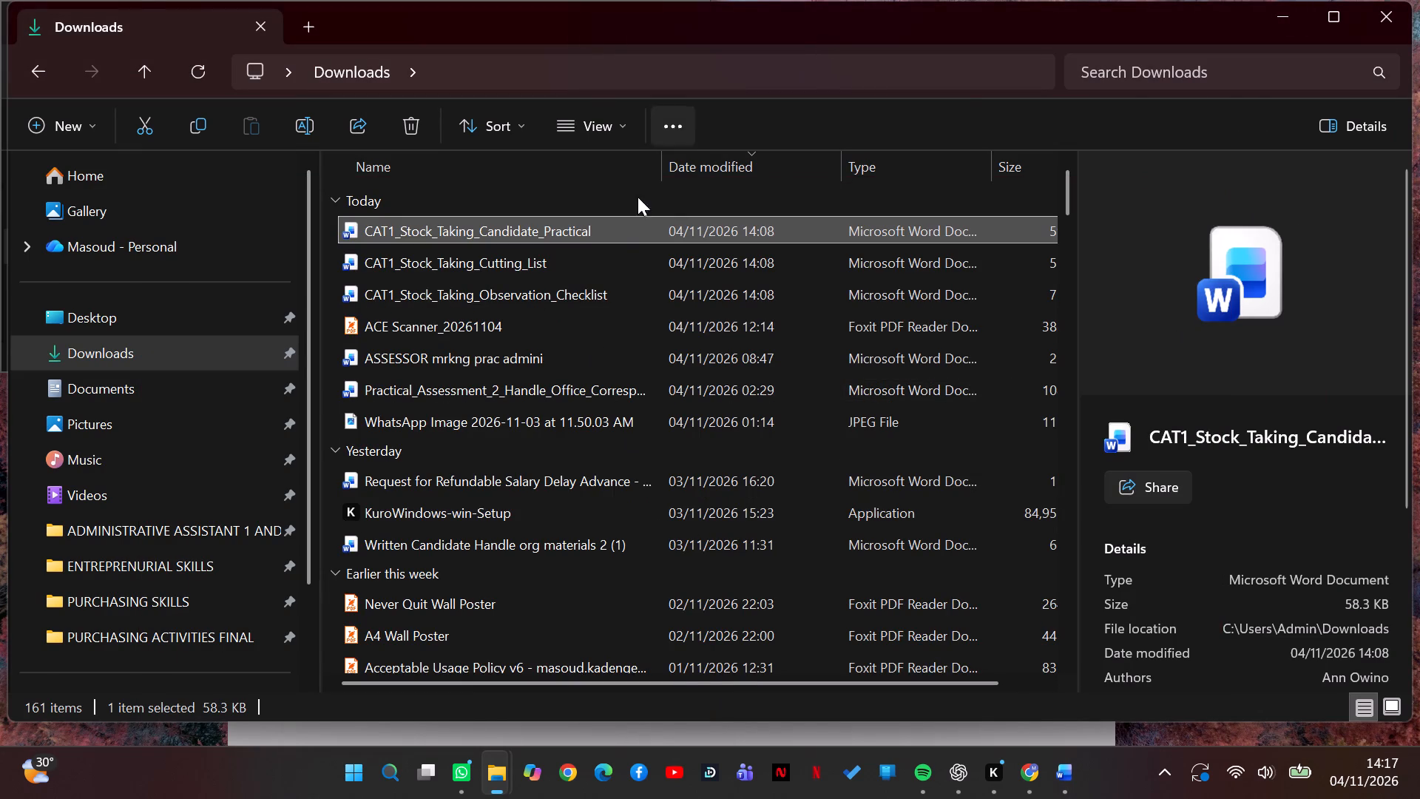
pyautogui.click(1284, 21)
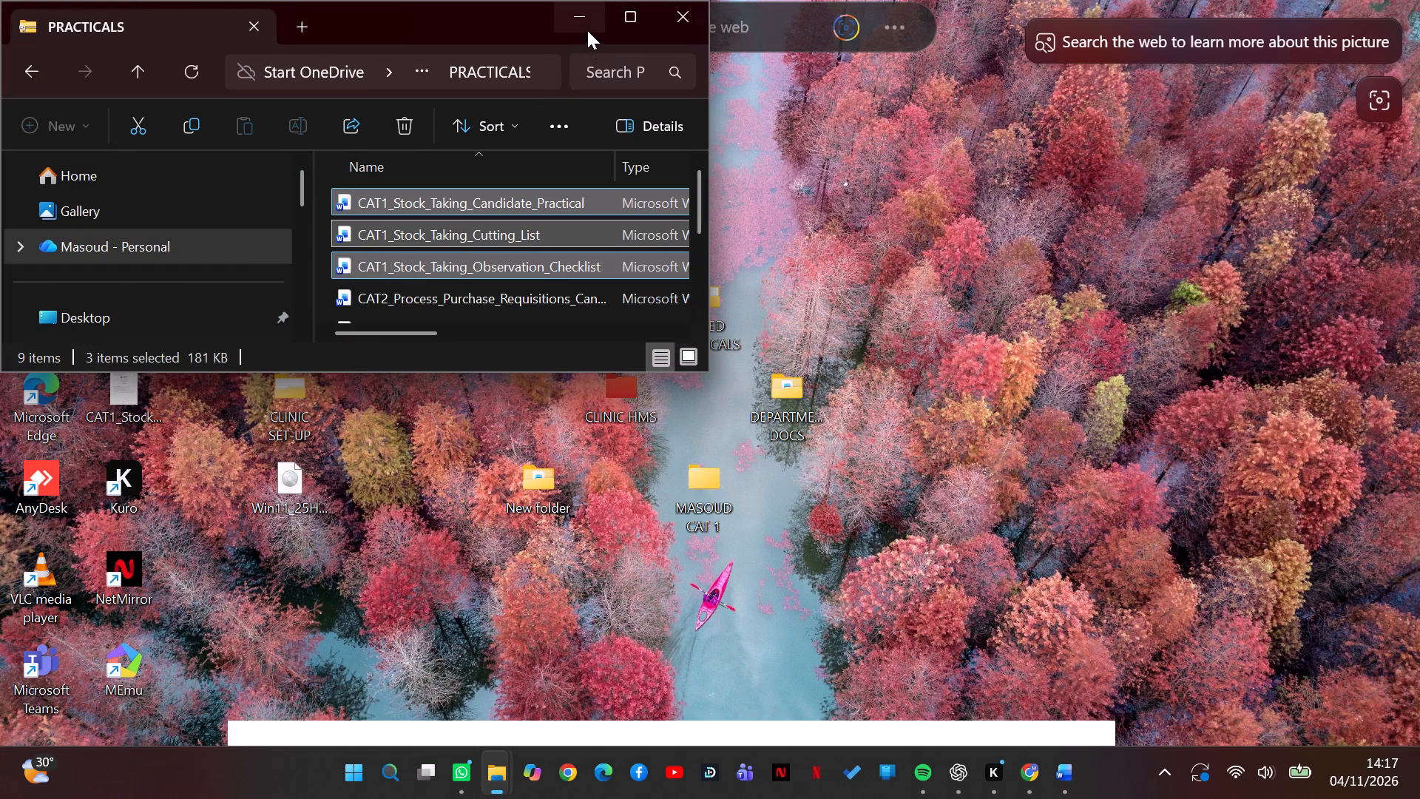
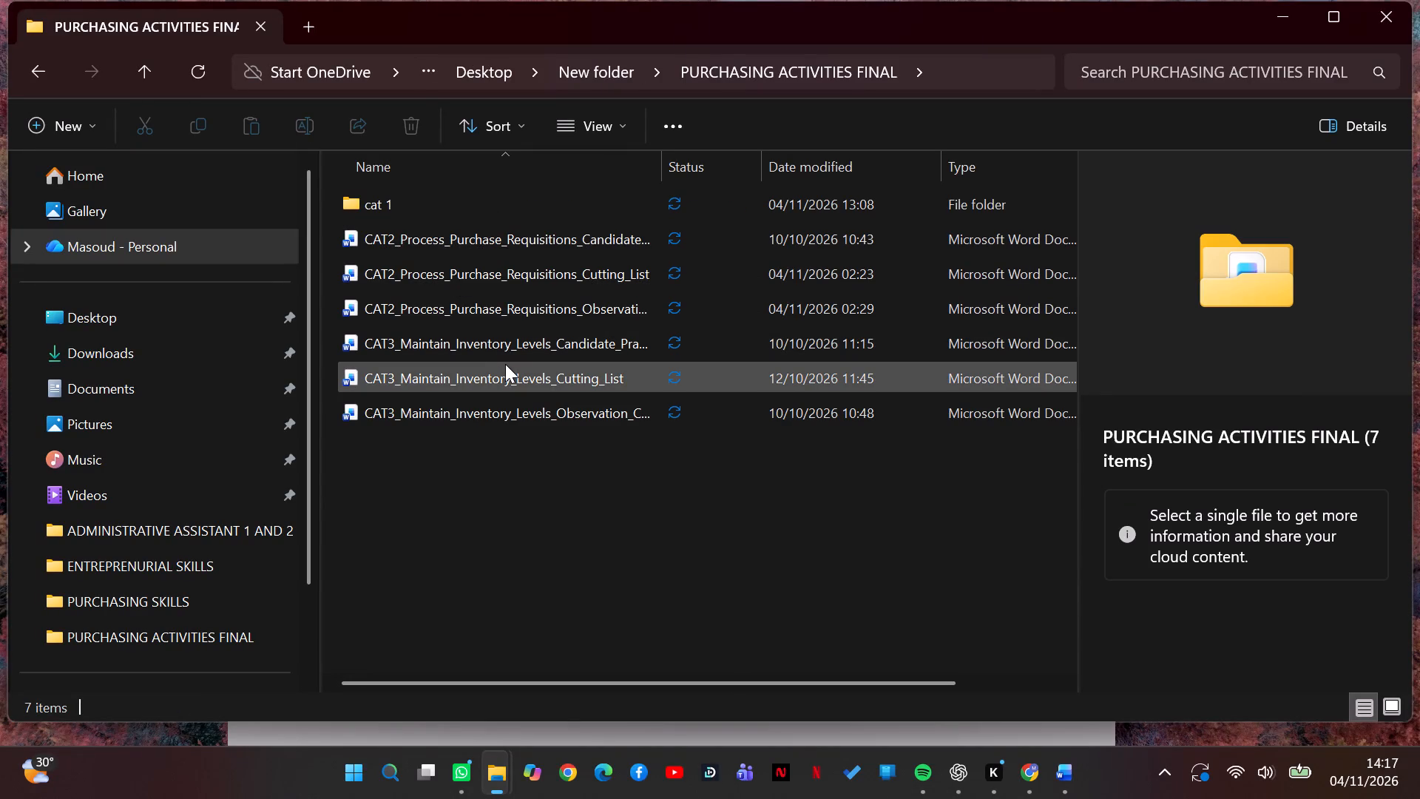
# Open the CAT3_Maintain_Inventory_Levels candidate practical, read its scenario and required tasks, and minimise it.
pyautogui.doubleClick(544, 336)
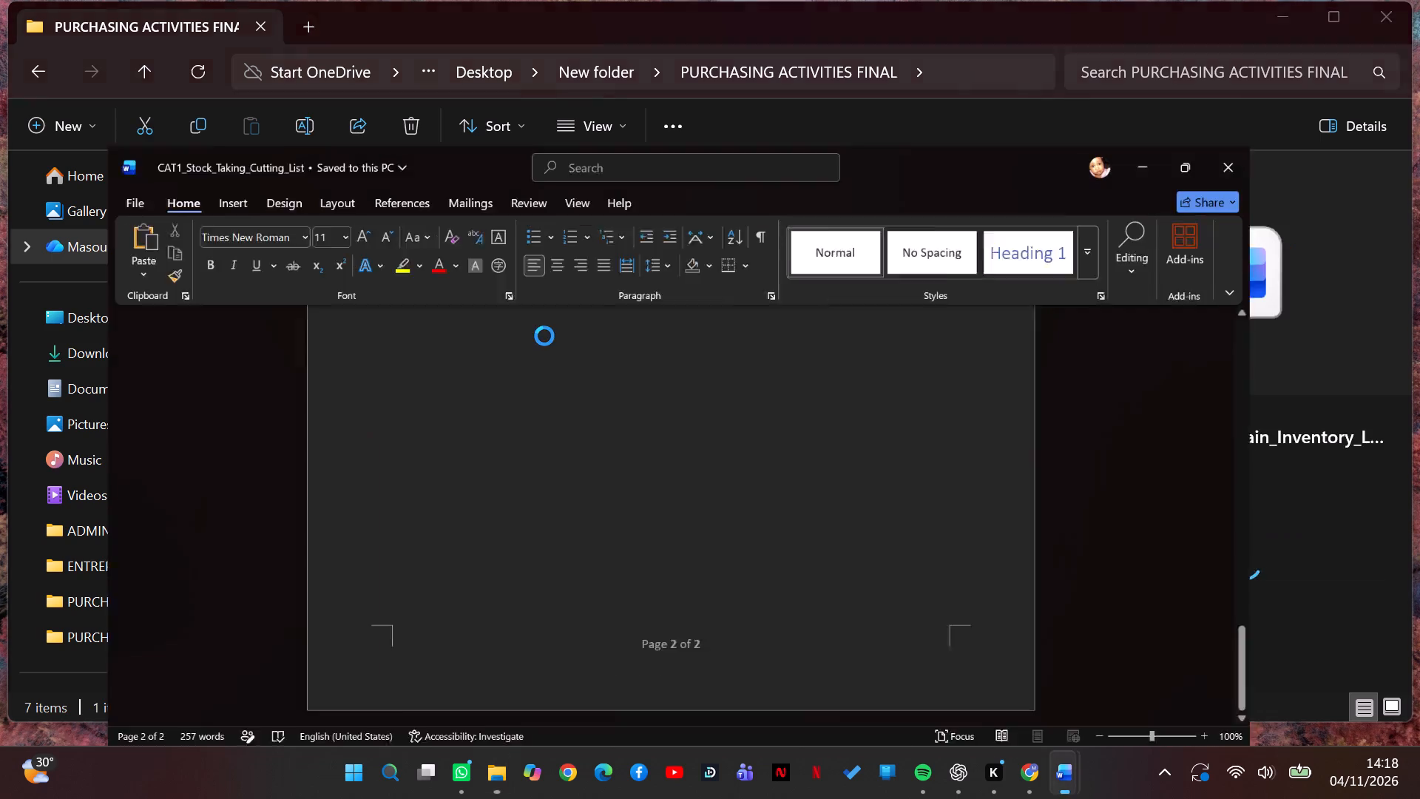
pyautogui.scroll(-15, 544, 334)
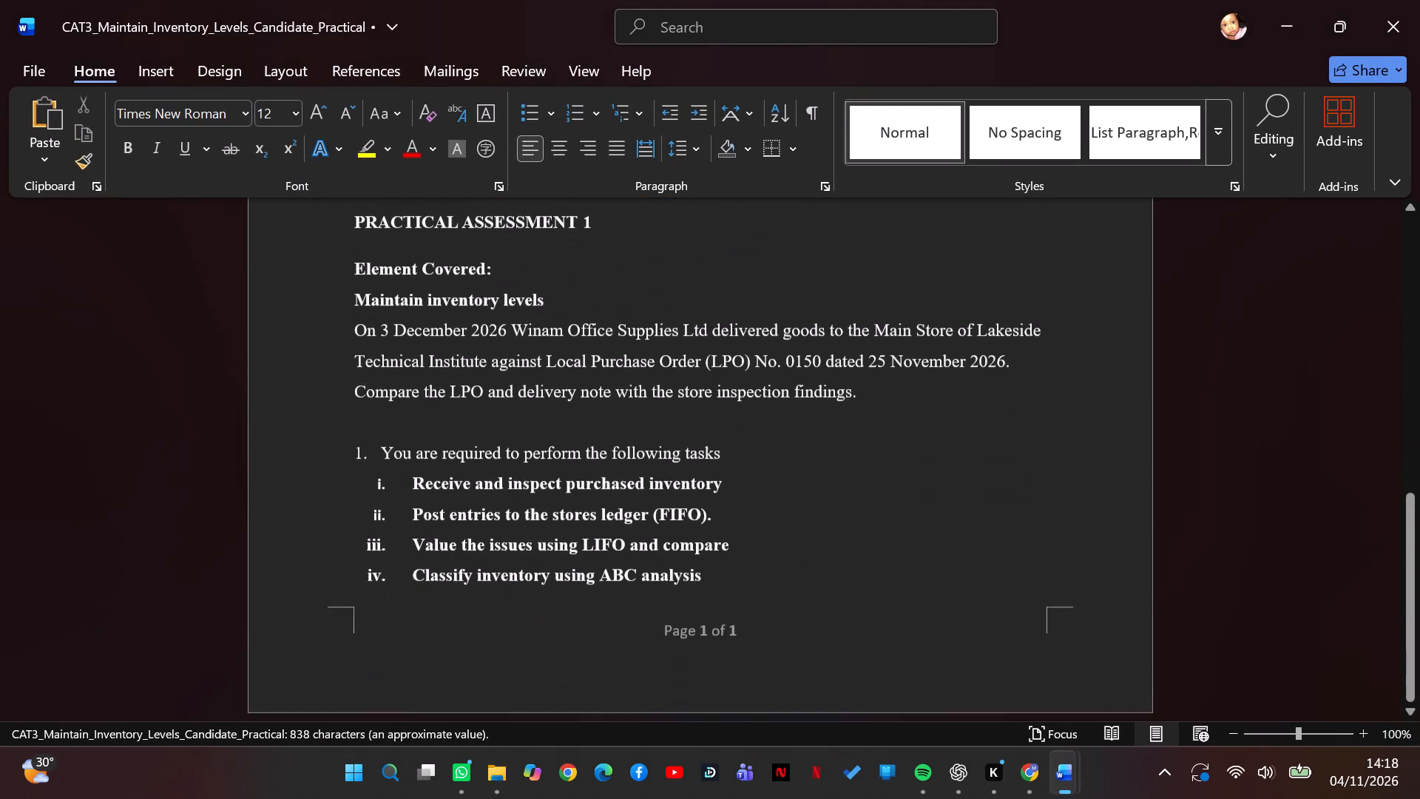
pyautogui.scroll(-3, 542, 332)
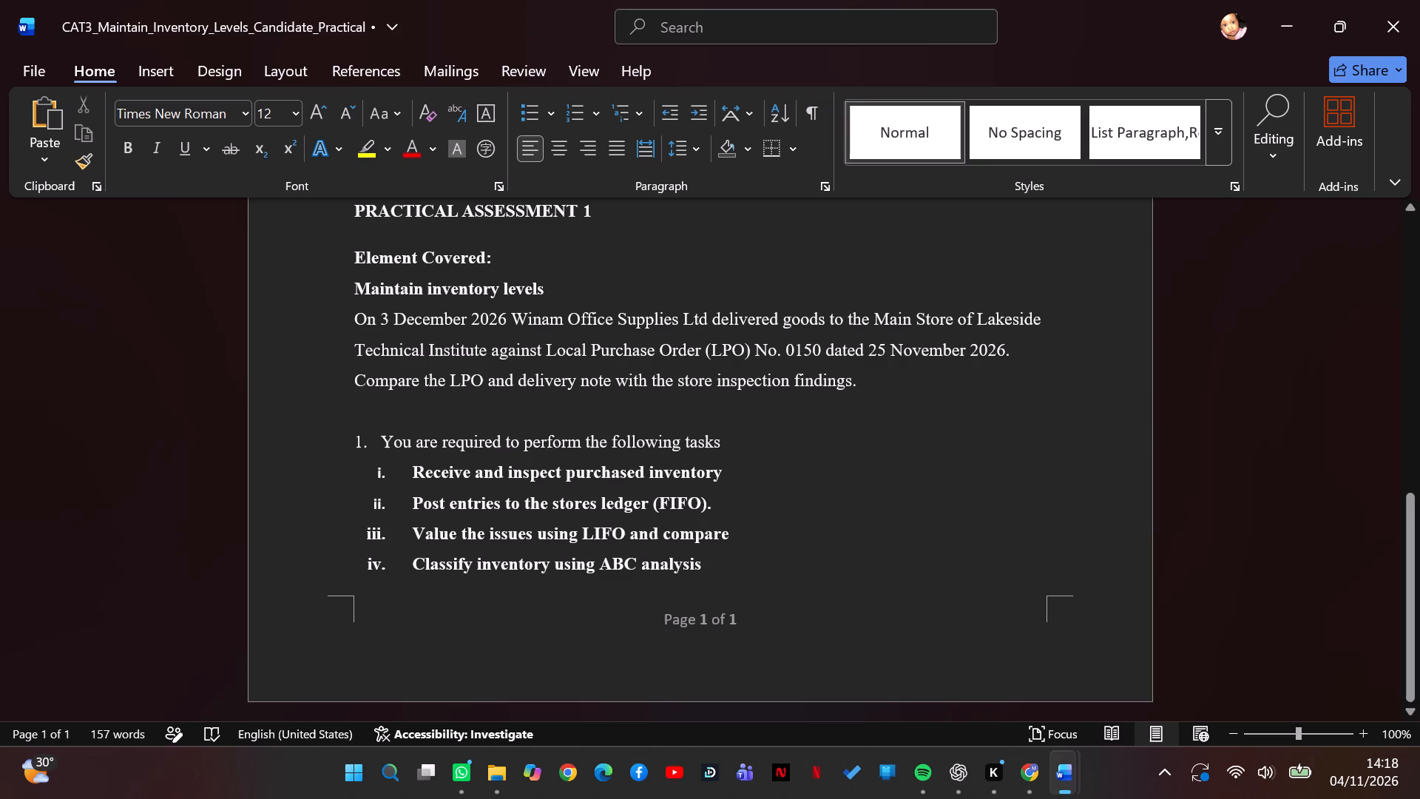
pyautogui.scroll(-2, 481, 530)
pyautogui.click(1285, 20)
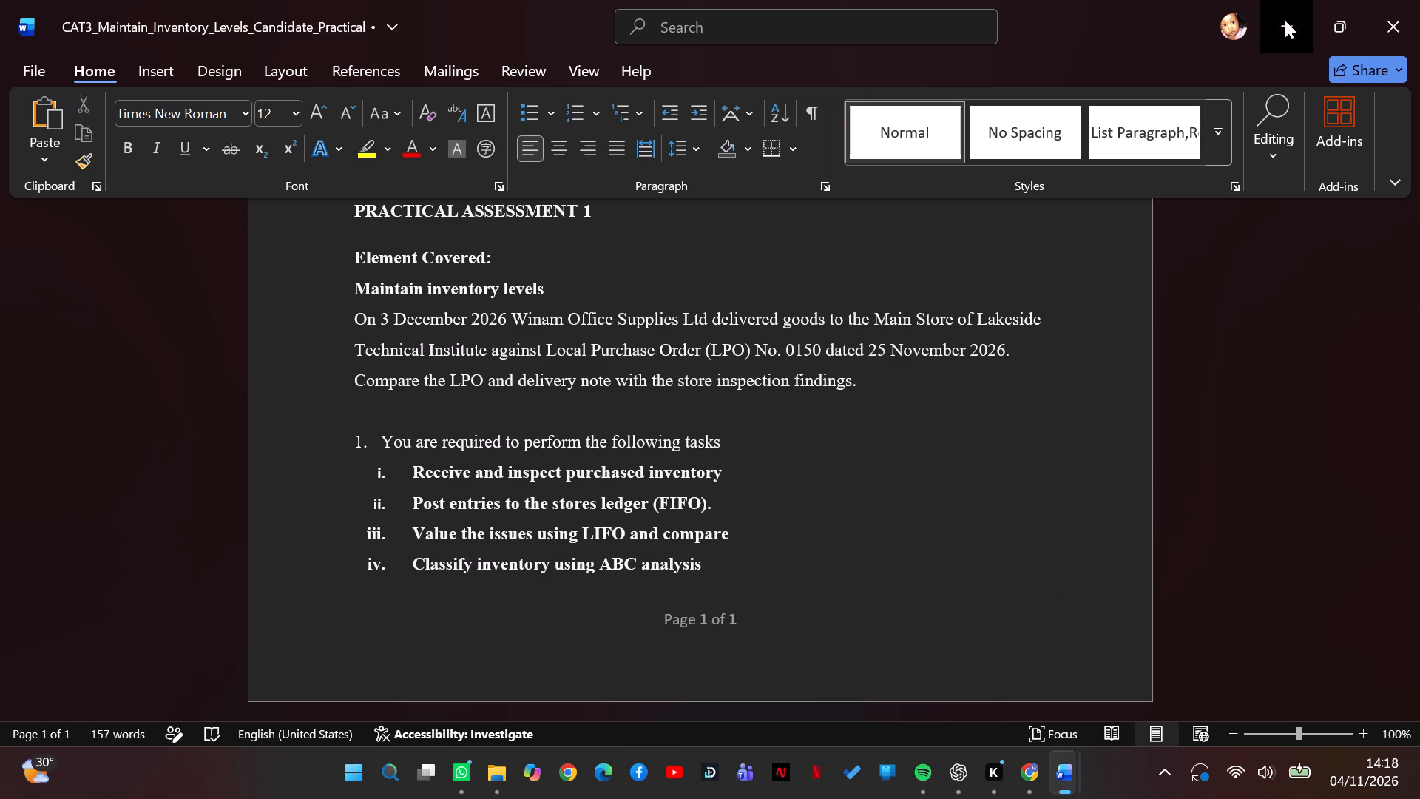
pyautogui.click(1290, 13)
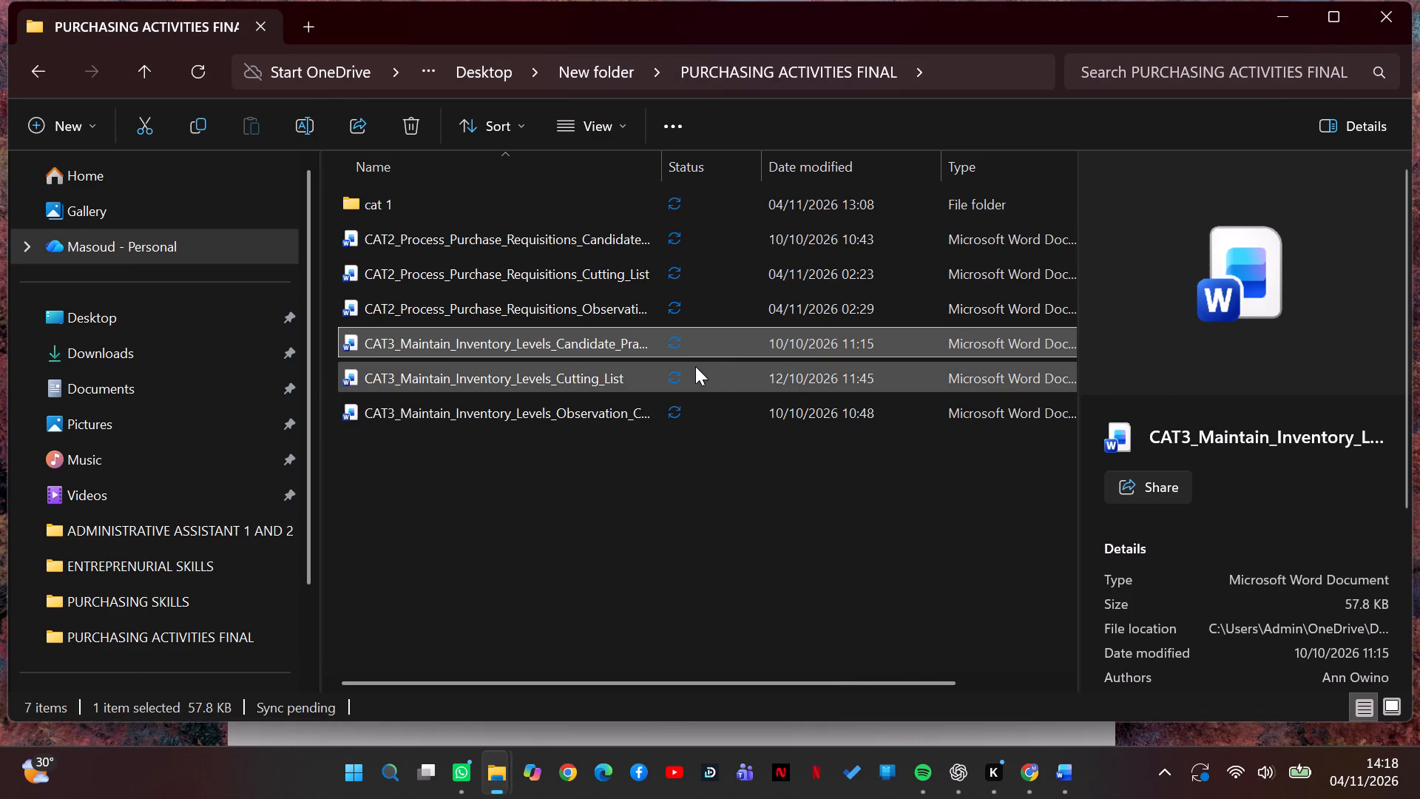
# Open CAT3_Maintain_Inventory_Levels_Cutting_List, review the resource table and the annexed answer forms through to the ABC analysis sheet, and minimise it.
pyautogui.doubleClick(684, 374)
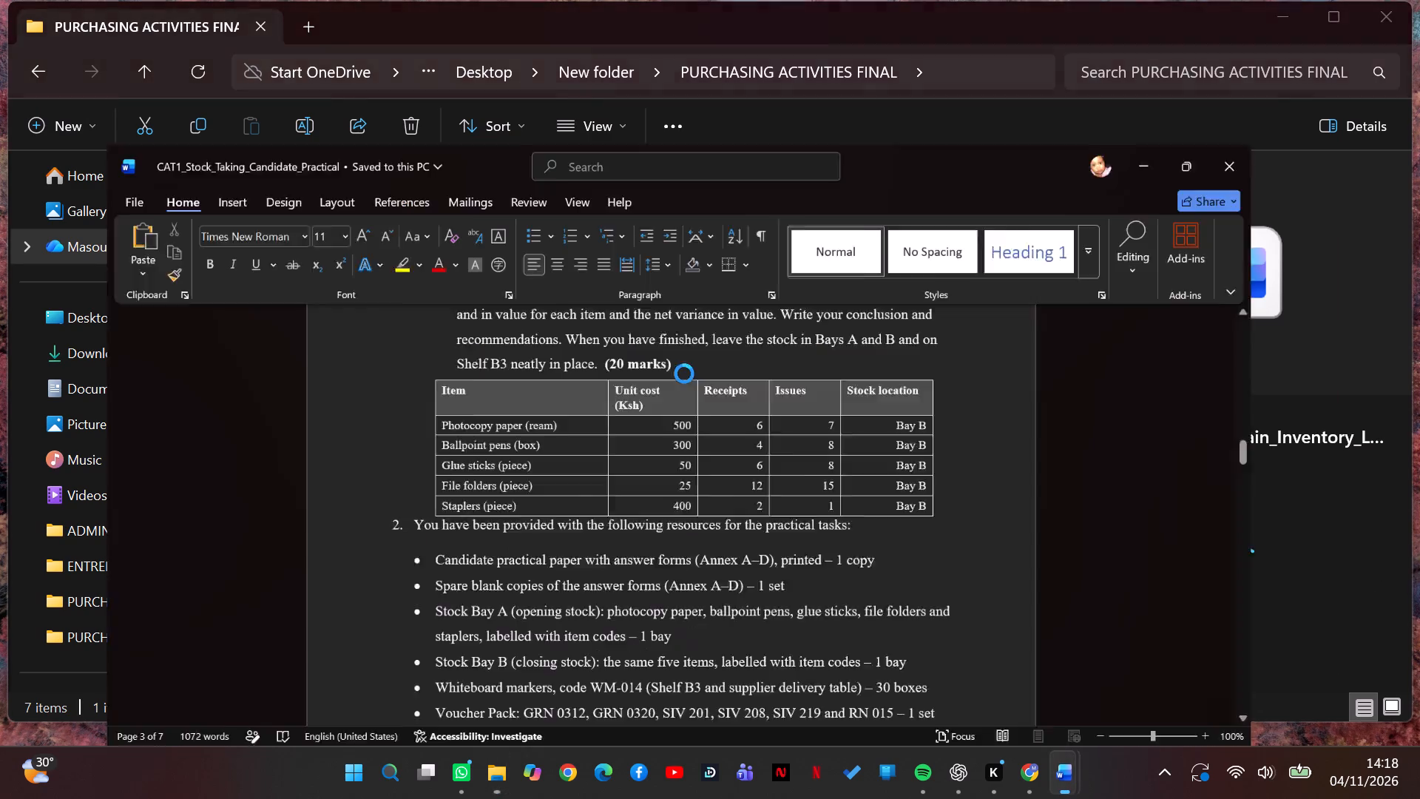
pyautogui.scroll(-6, 698, 431)
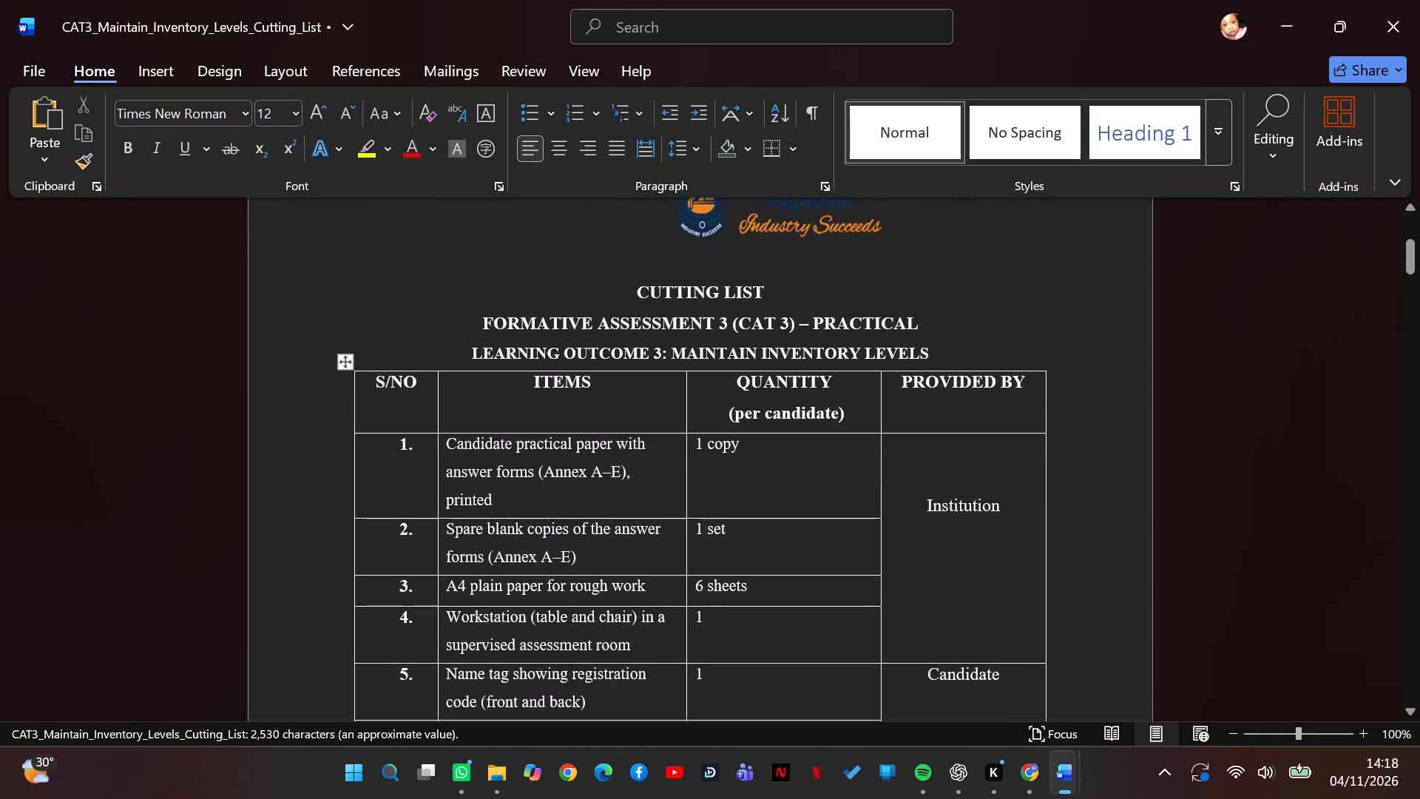
pyautogui.scroll(-18, 546, 519)
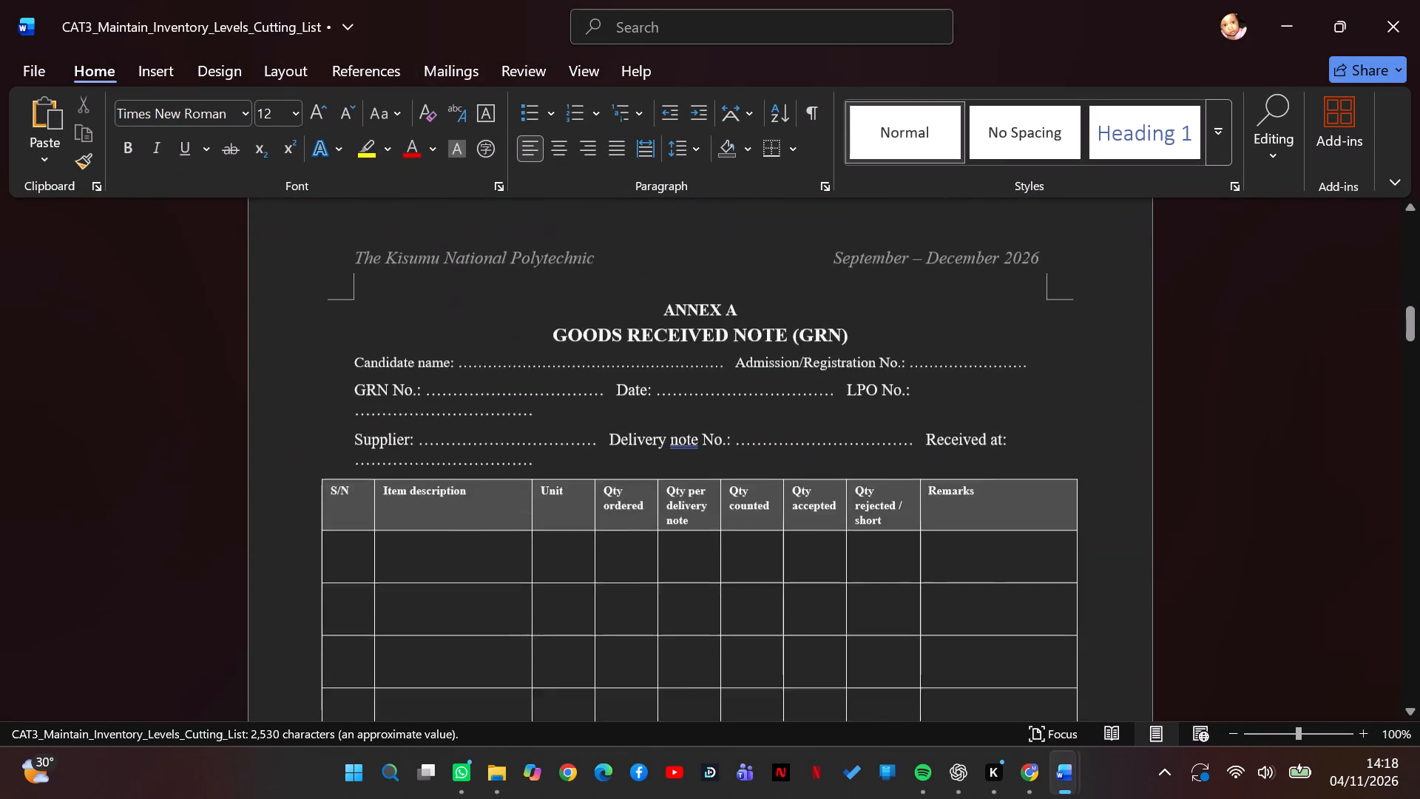
pyautogui.scroll(-5, 563, 513)
pyautogui.scroll(5, 563, 513)
pyautogui.scroll(-7, 563, 513)
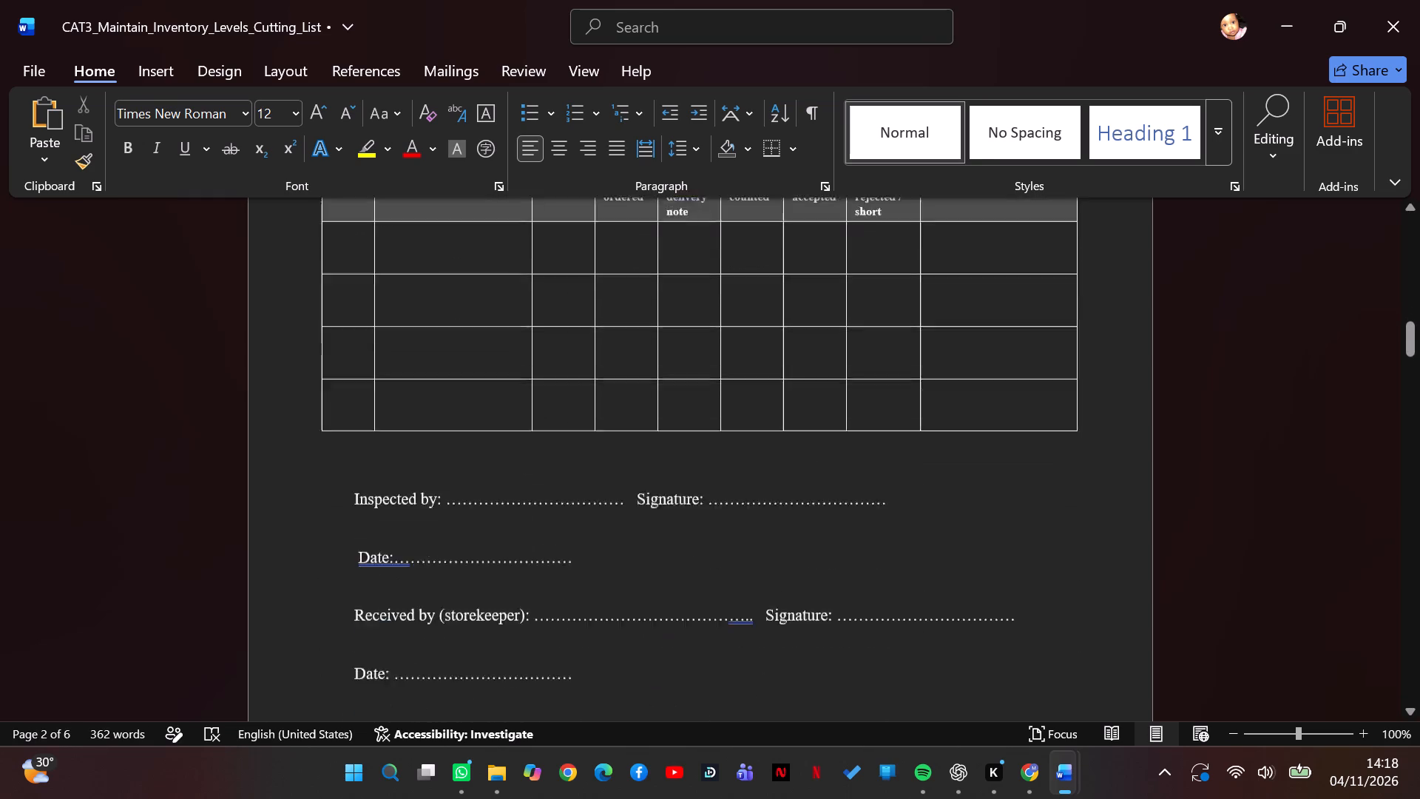
pyautogui.scroll(-4, 563, 513)
pyautogui.scroll(-20, 569, 508)
pyautogui.scroll(-16, 569, 508)
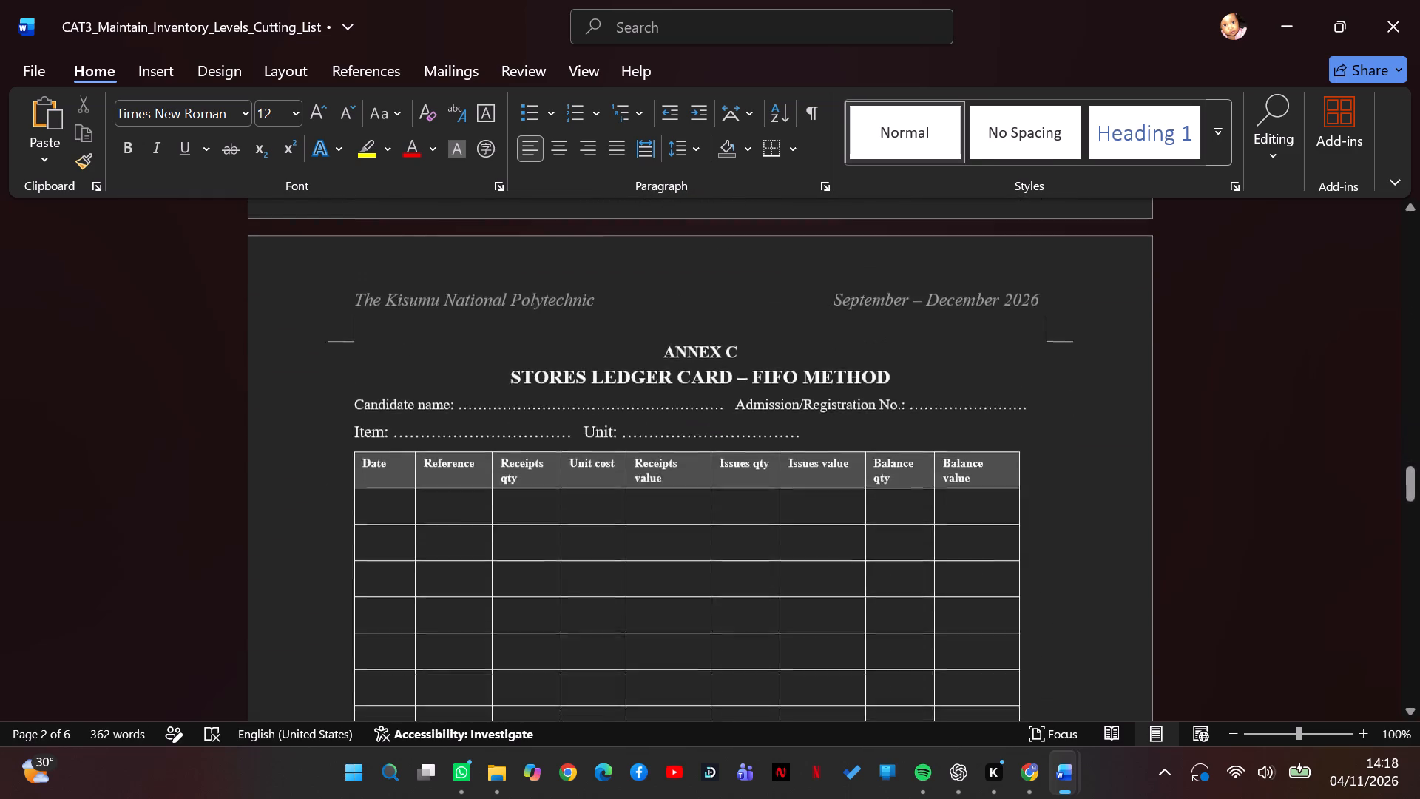
pyautogui.scroll(-20, 586, 505)
pyautogui.scroll(-20, 586, 505)
pyautogui.scroll(-11, 586, 505)
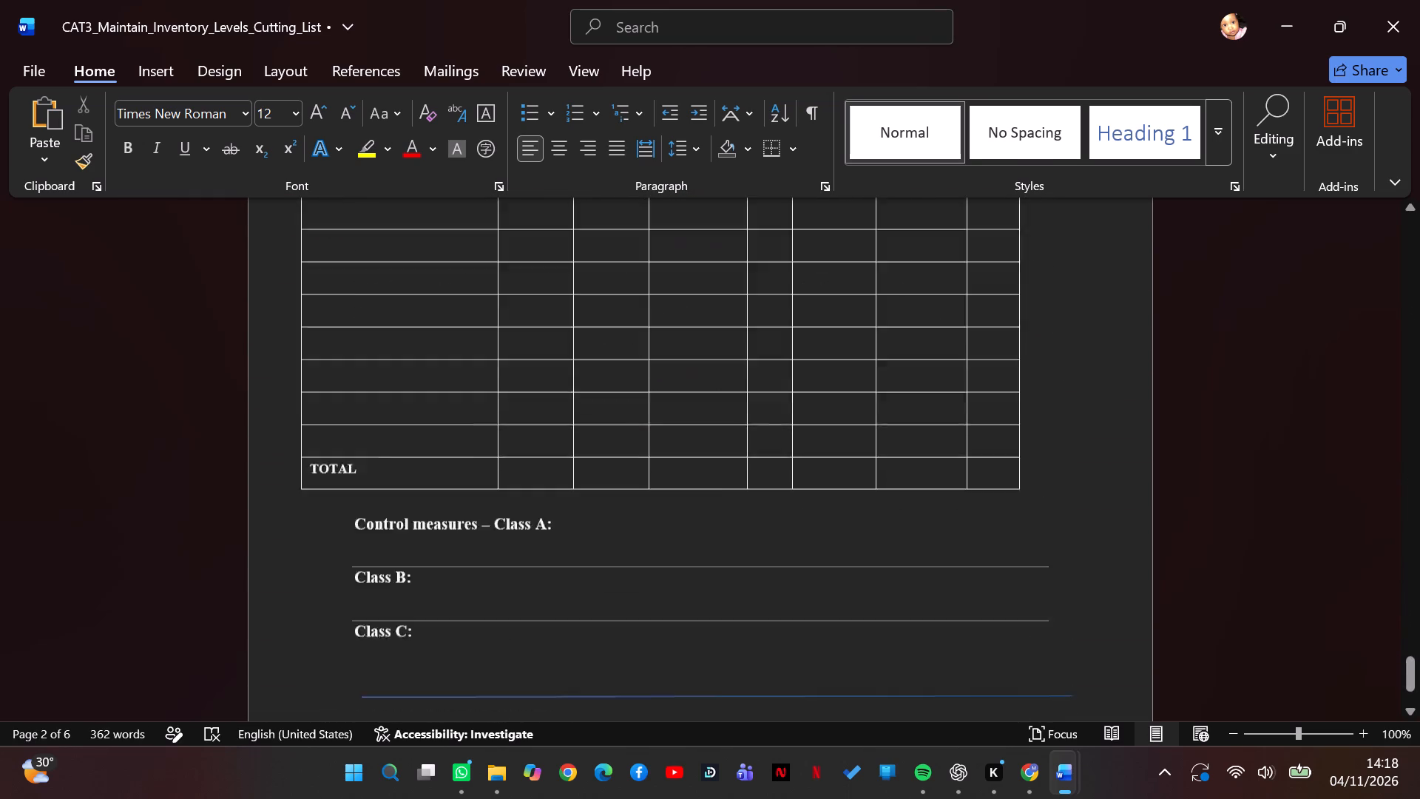
pyautogui.scroll(-20, 612, 495)
pyautogui.click(1275, 13)
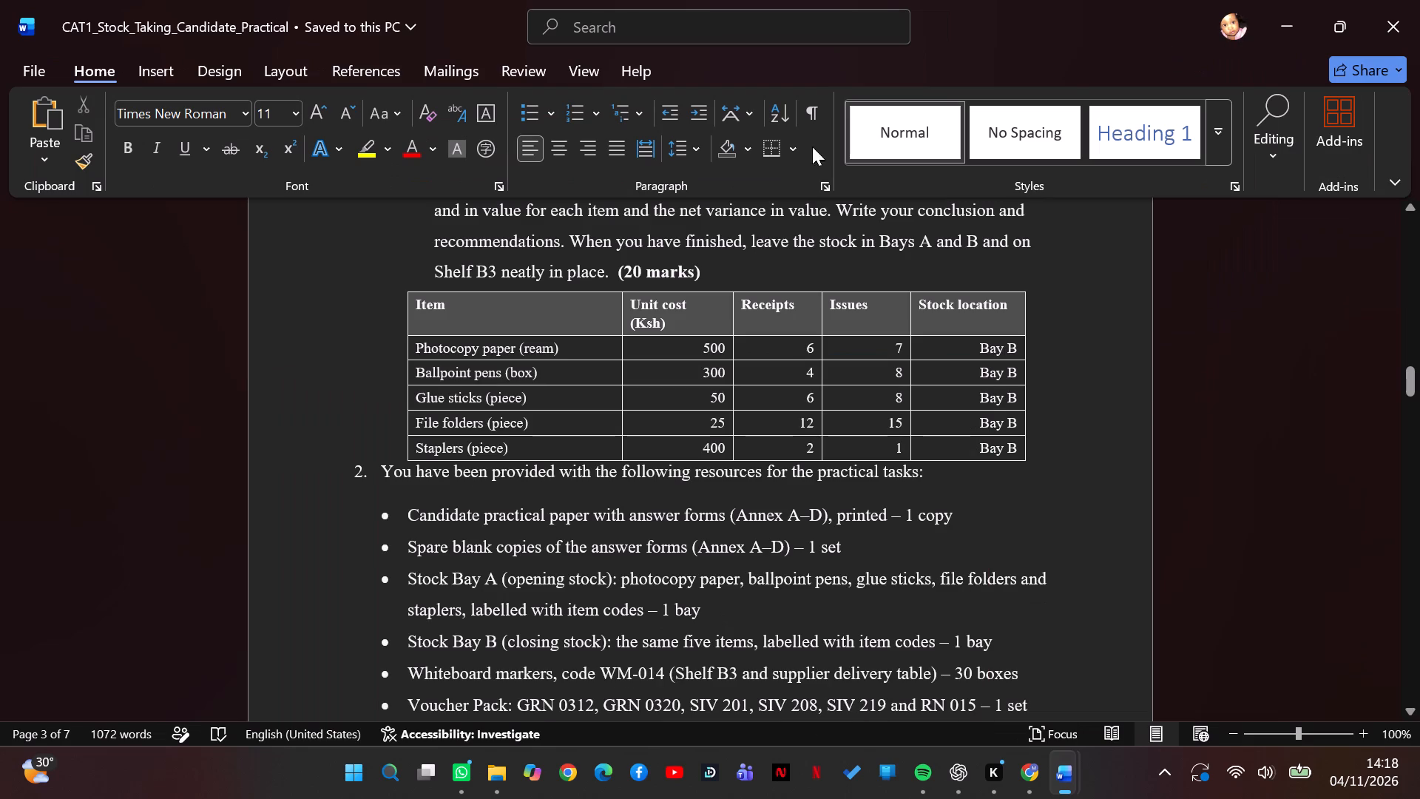
# Close the CAT1_Stock_Taking_Candidate_Practical document.
pyautogui.click(1408, 2)
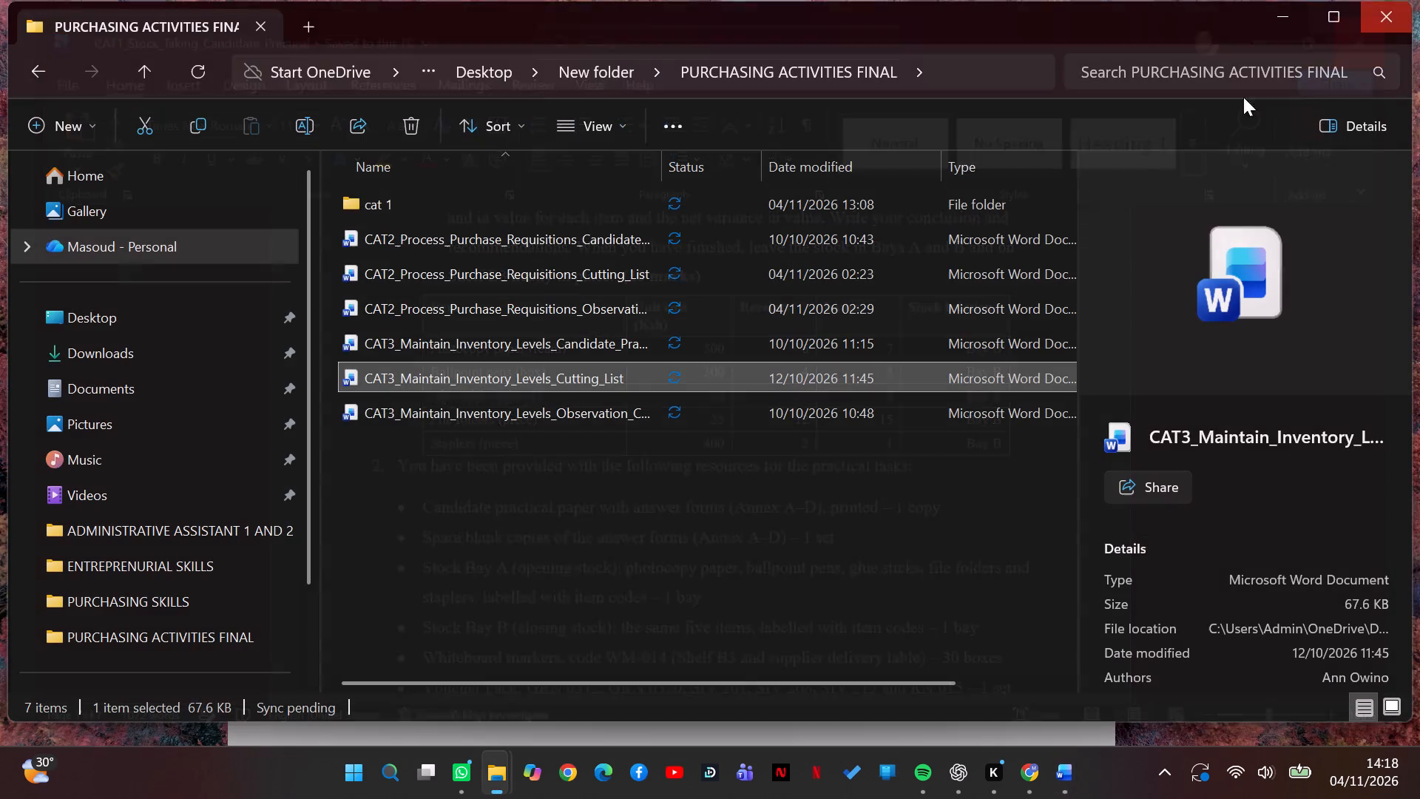
# Review the evaluated items and available marks in the CAT3 observation checklist, then minimise it and the PERFORM PURCHASE ACTIVITIES O.S document.
pyautogui.doubleClick(646, 406)
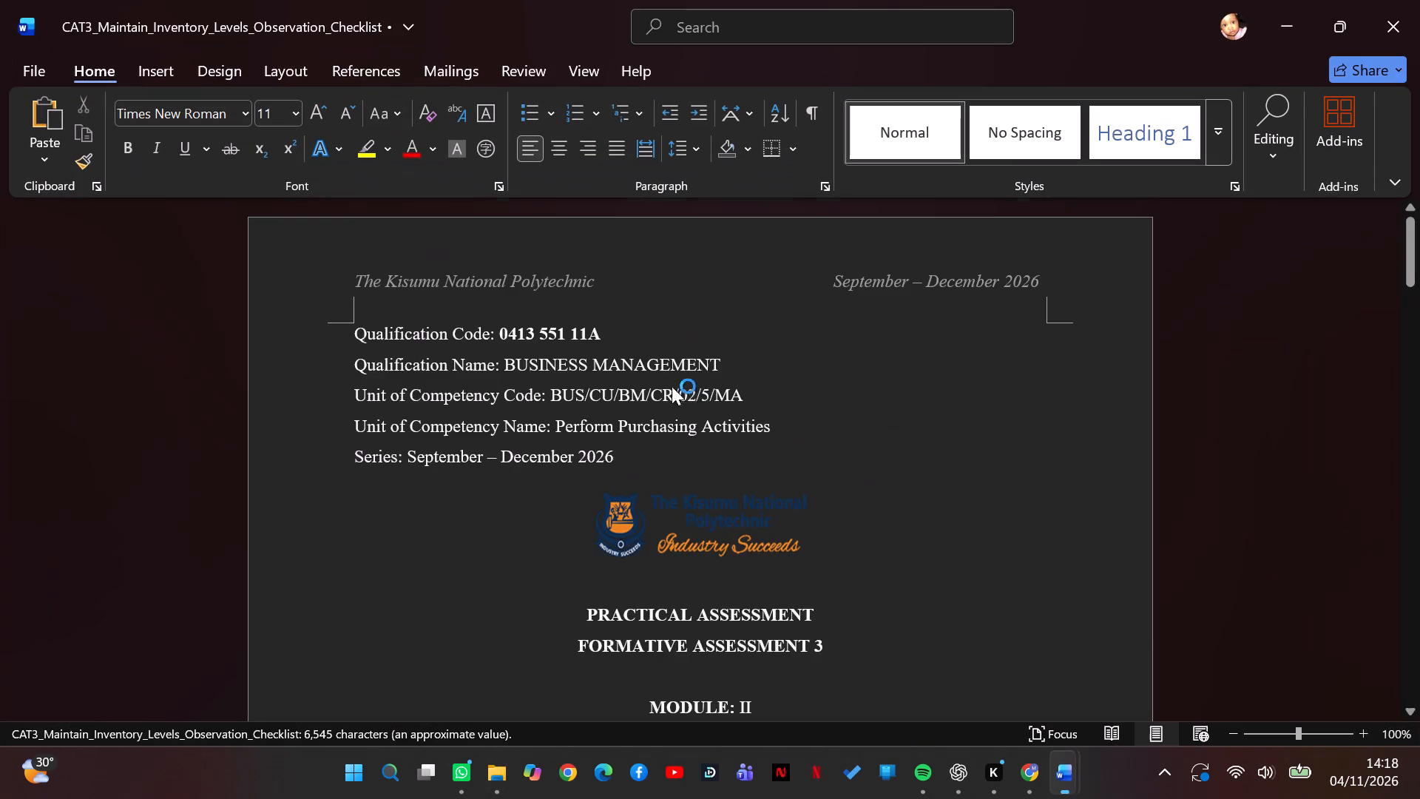
pyautogui.scroll(-19, 702, 379)
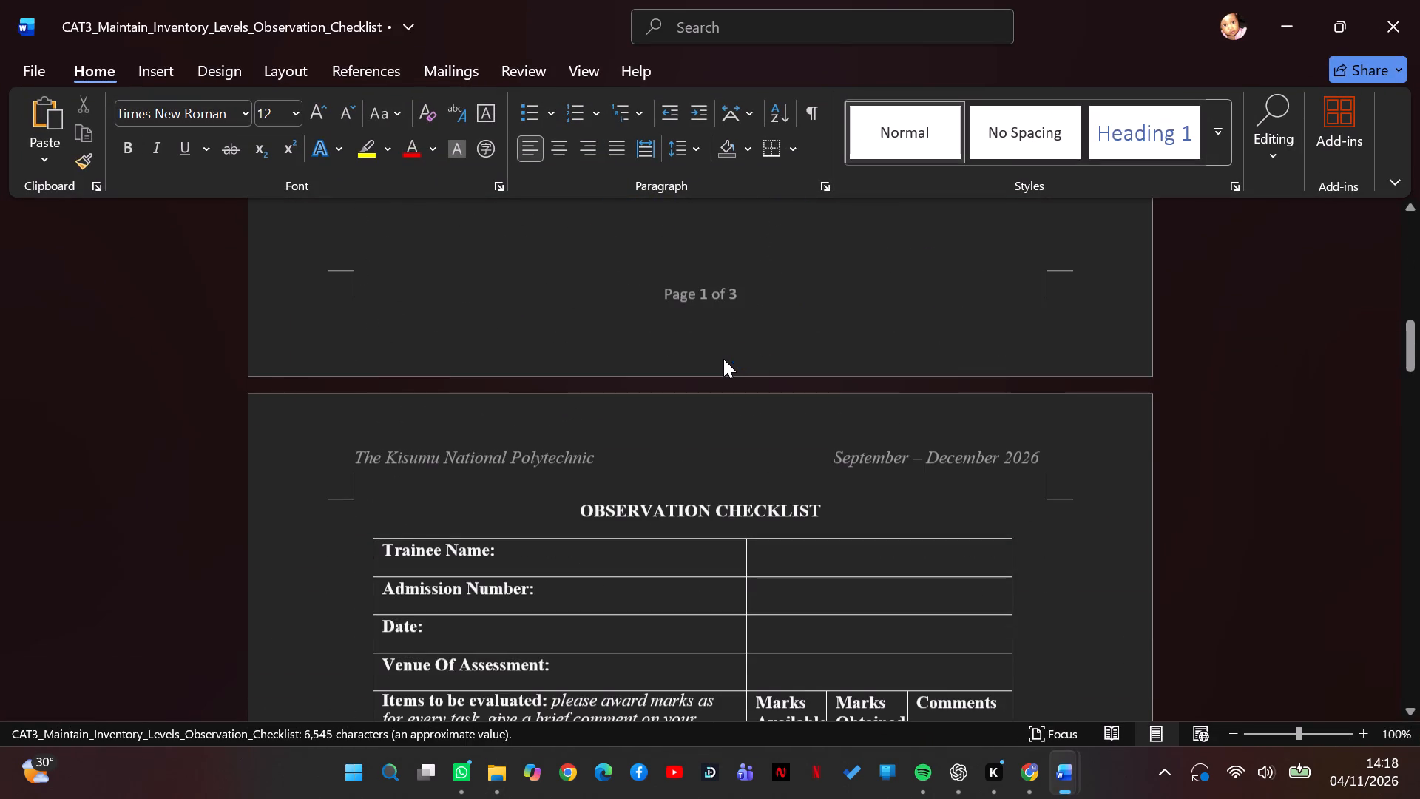
pyautogui.scroll(-14, 723, 359)
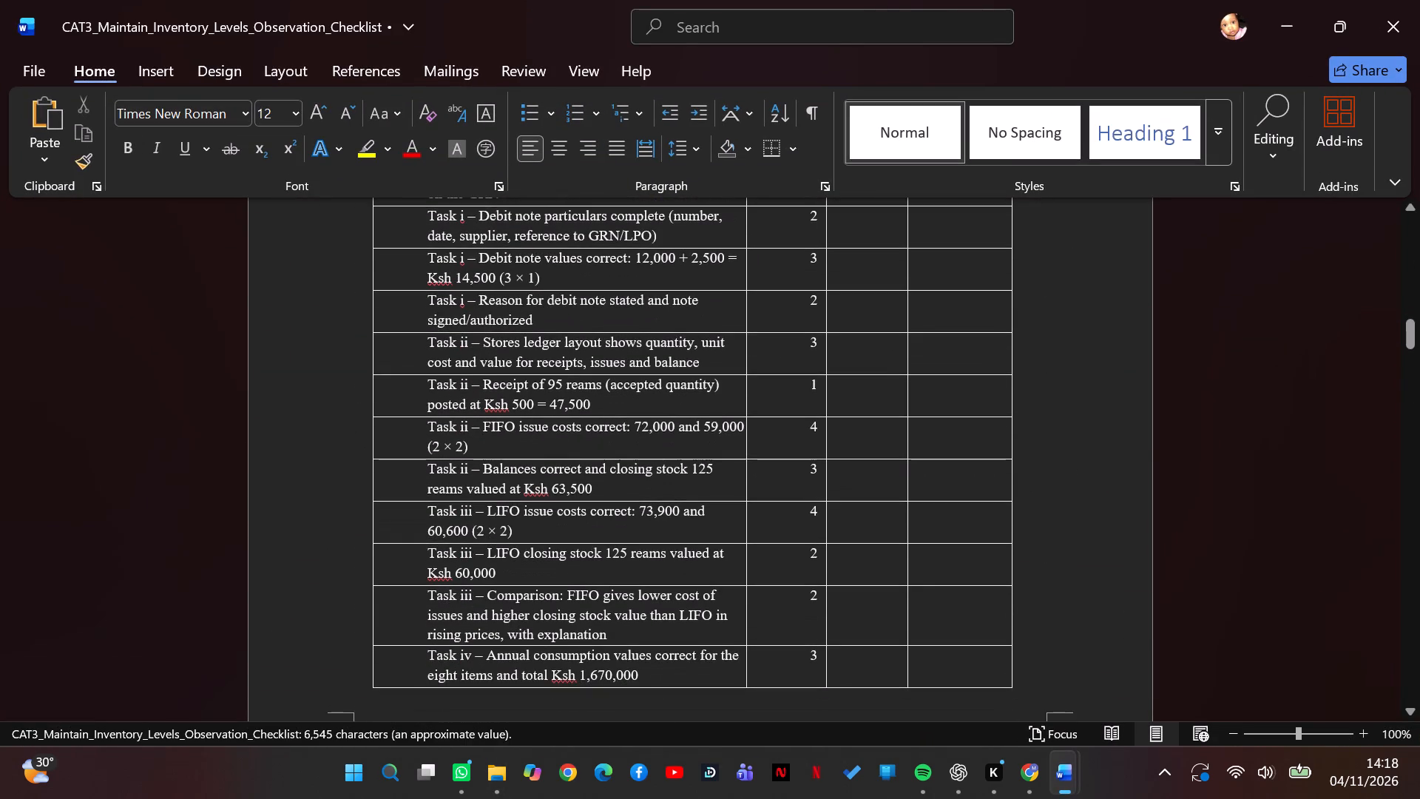
pyautogui.scroll(-4, 726, 354)
pyautogui.scroll(9, 726, 354)
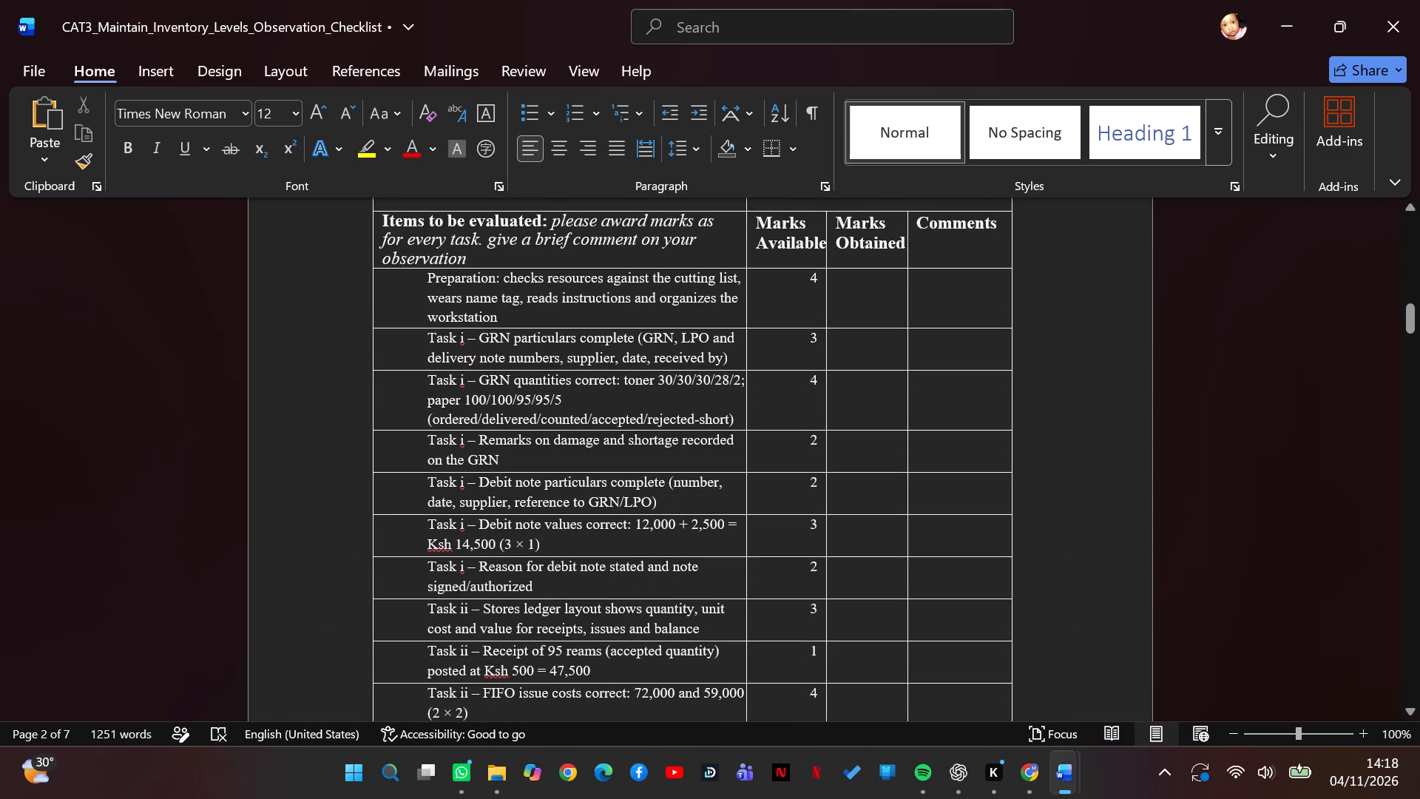
pyautogui.scroll(-1, 660, 376)
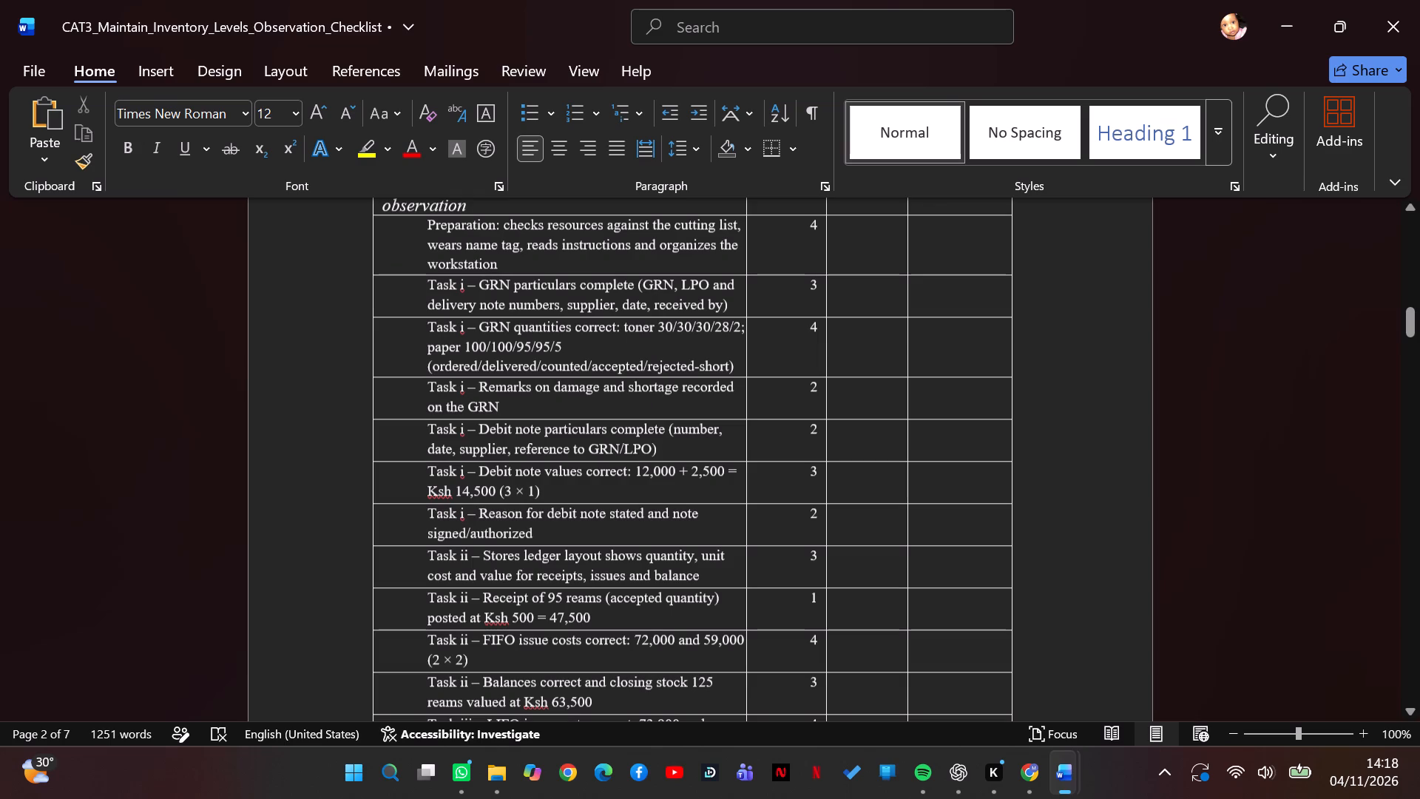
pyautogui.scroll(-5, 664, 354)
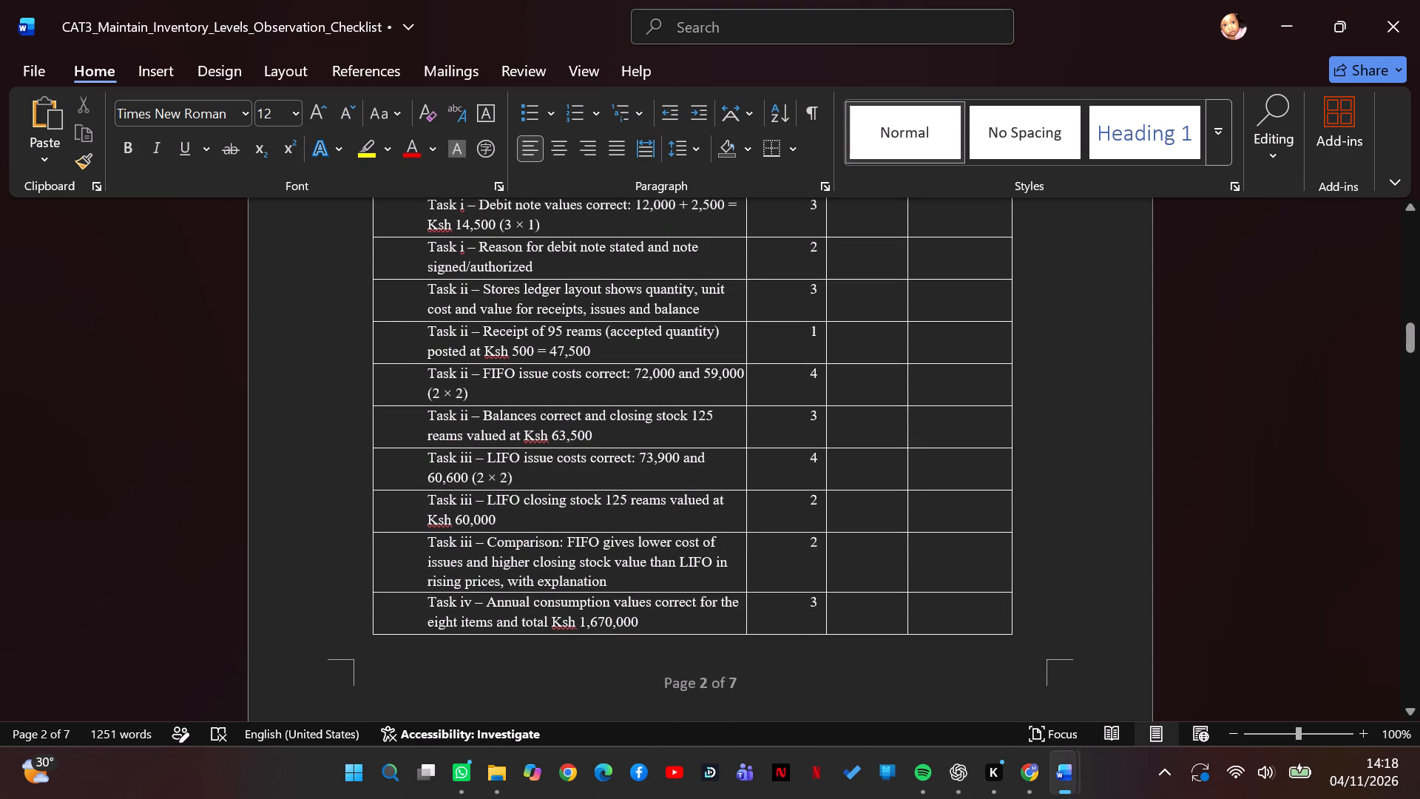
pyautogui.click(1275, 36)
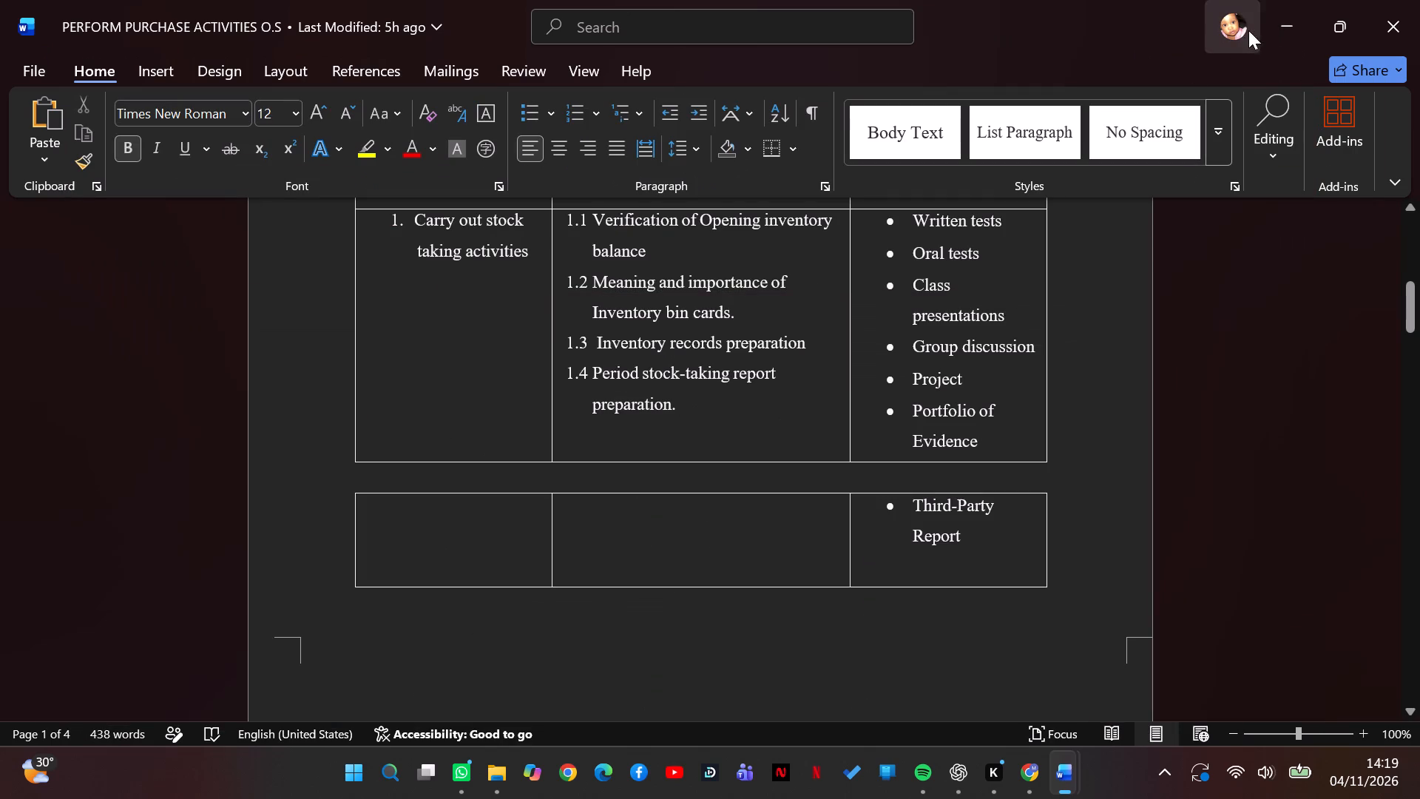
pyautogui.click(1278, 26)
# Reopen the CAT3 candidate practical to check its listed tasks again, and minimise it.
pyautogui.doubleClick(637, 337)
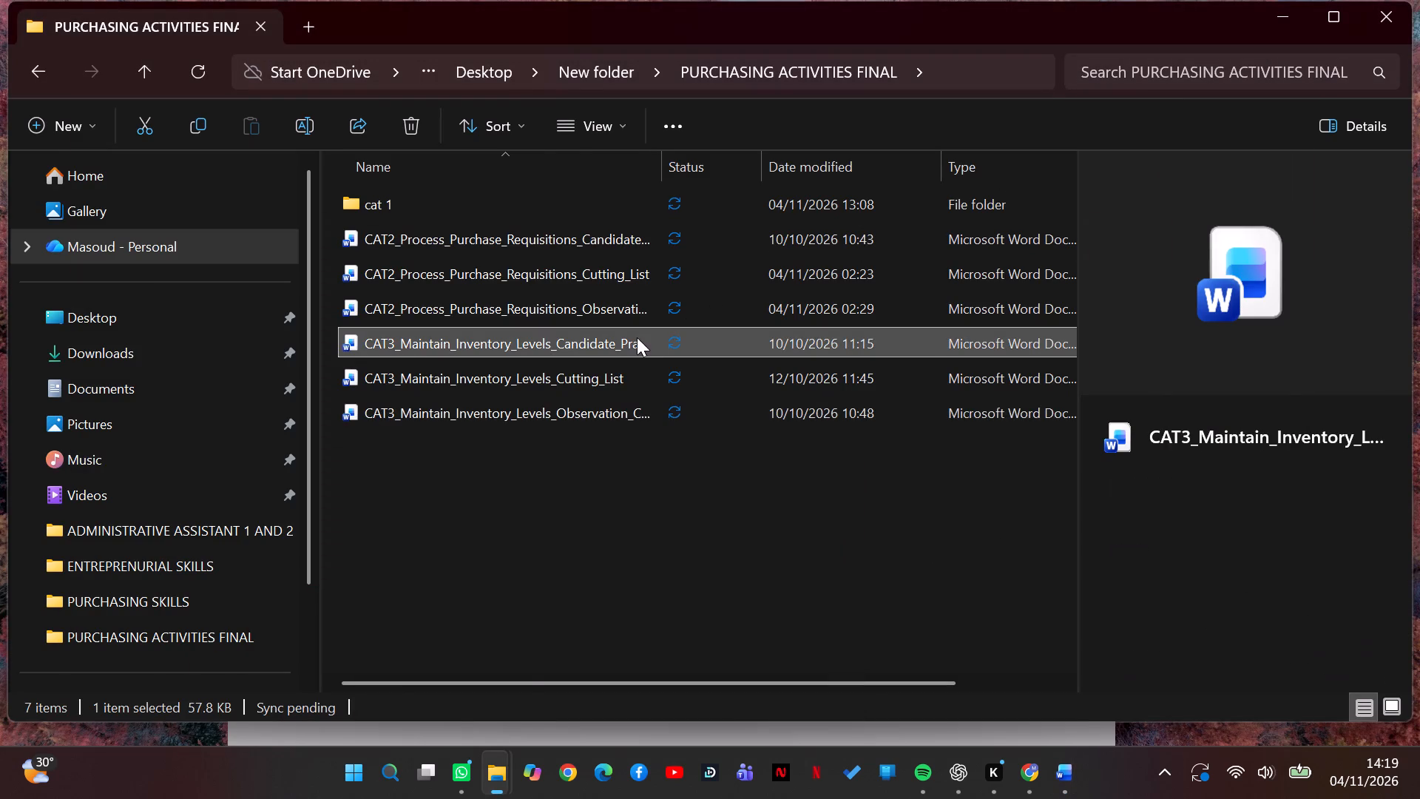
pyautogui.scroll(-3, 703, 333)
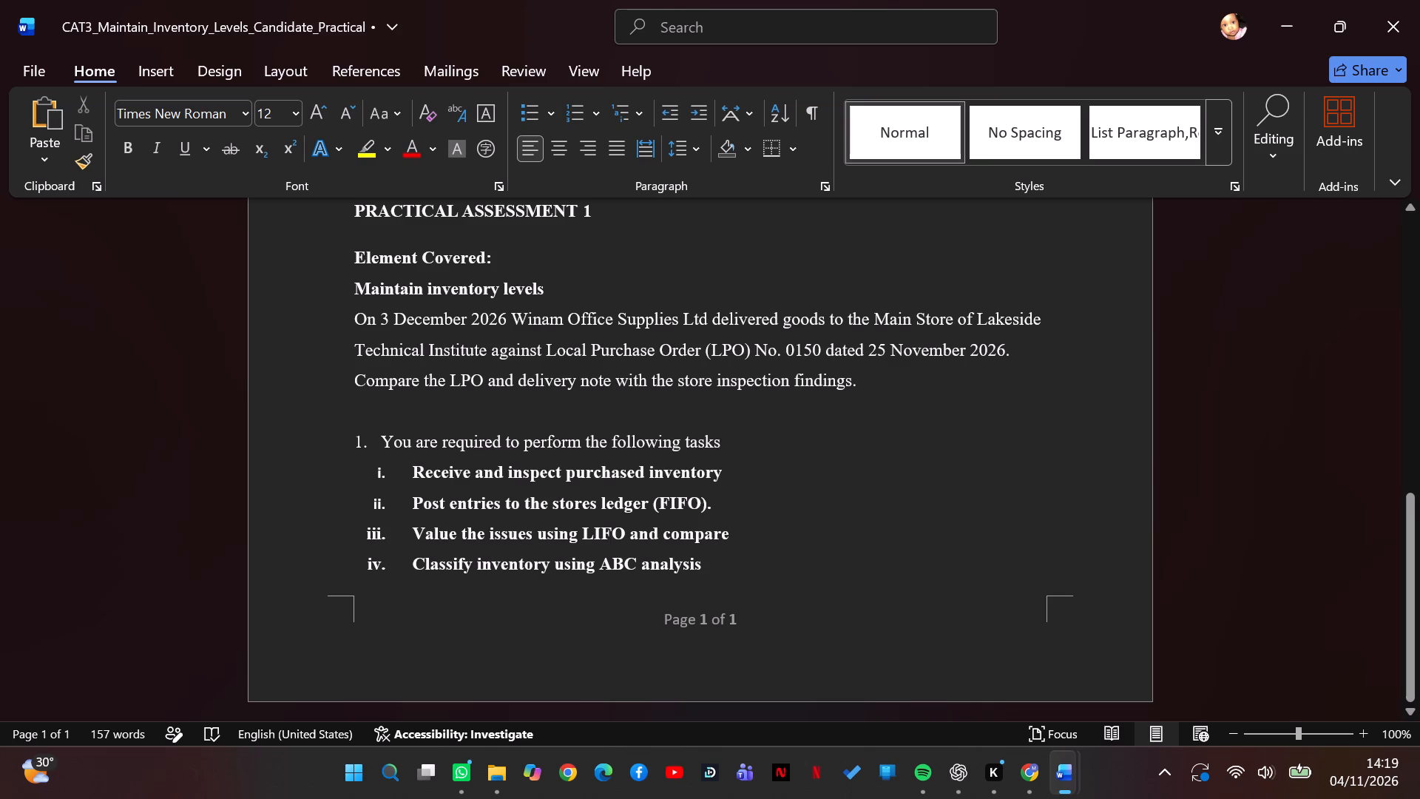
pyautogui.scroll(-6, 822, 488)
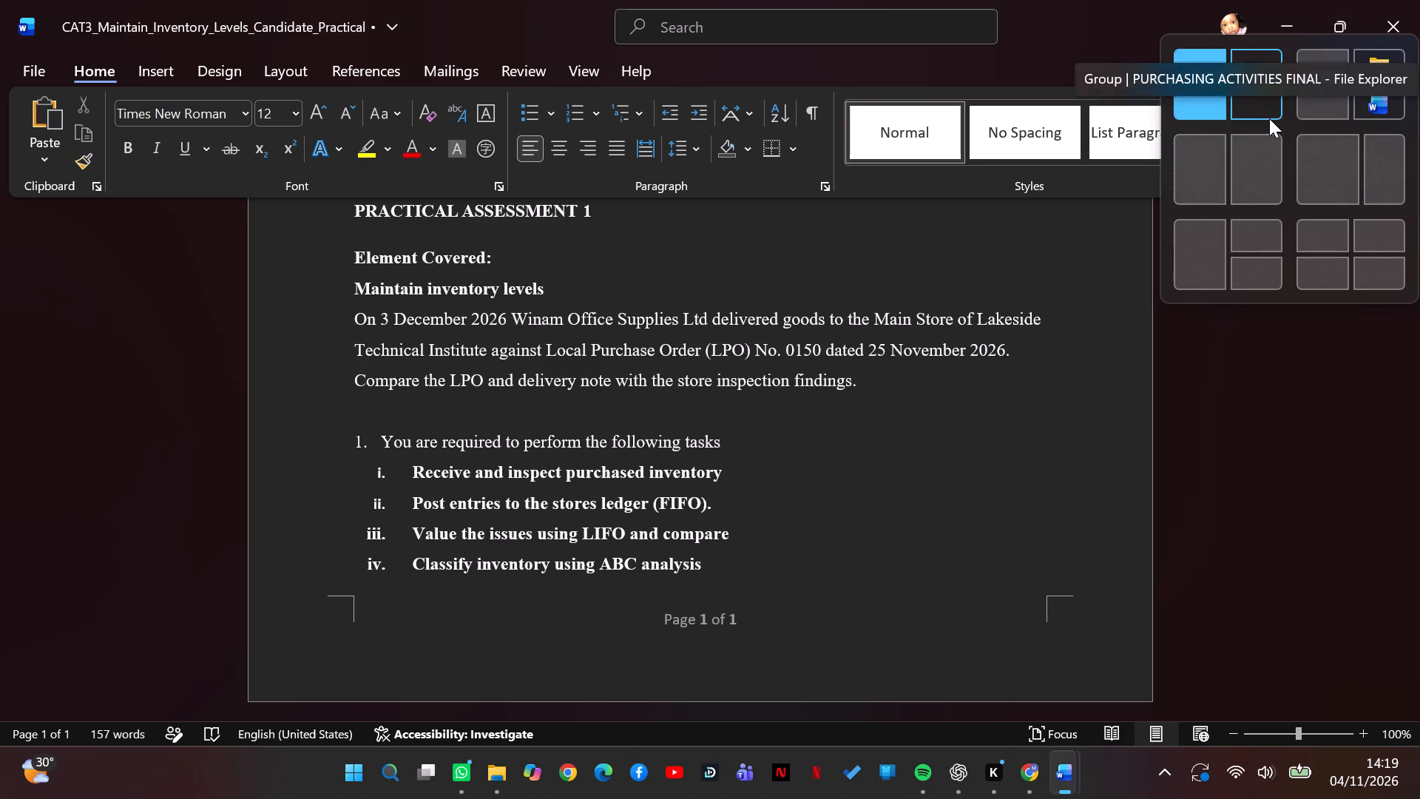
pyautogui.click(1294, 25)
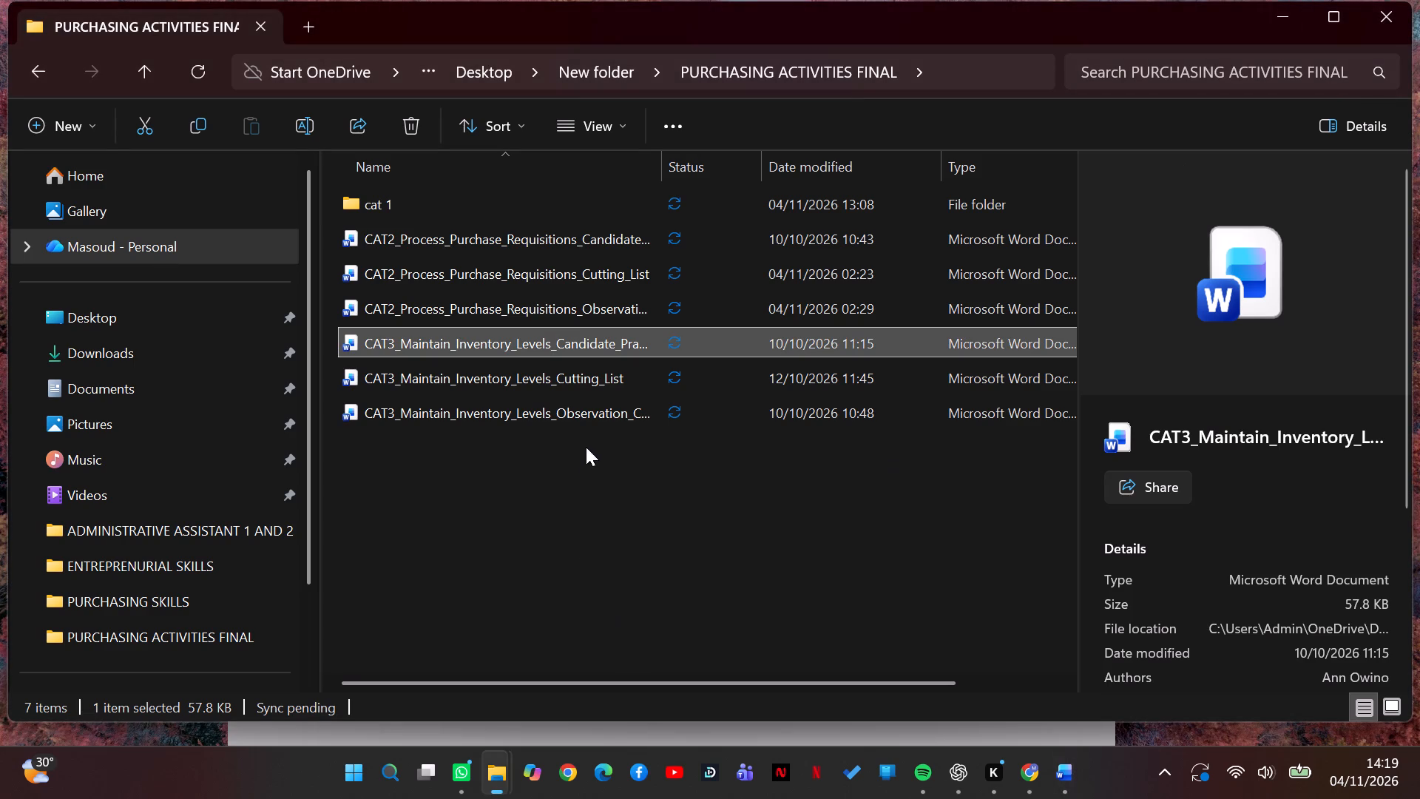
# Reopen the CAT3 observation checklist and review the remaining checklist items, oral assessment questions and assessor's marking key, then minimise it.
pyautogui.click(613, 381)
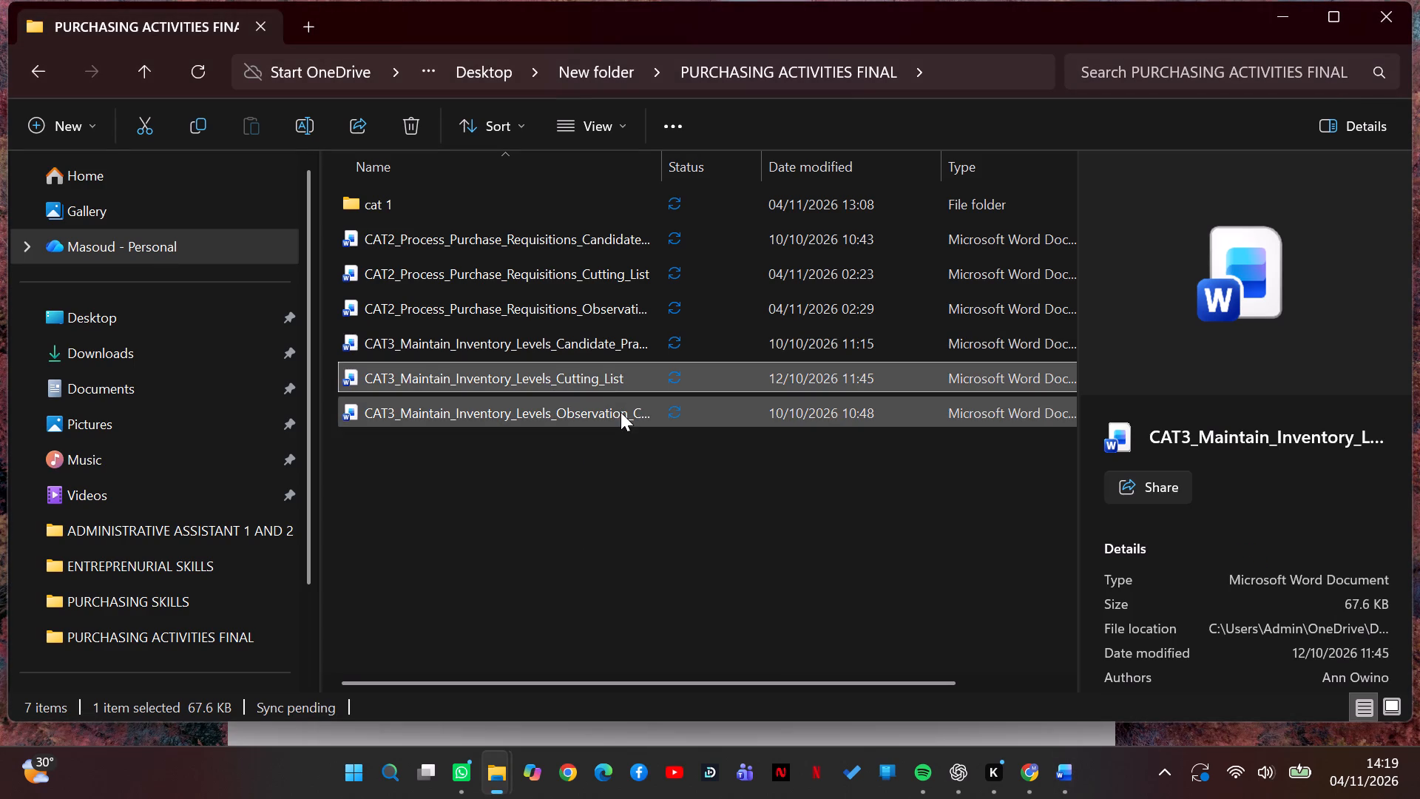
pyautogui.doubleClick(621, 412)
pyautogui.scroll(-4, 620, 411)
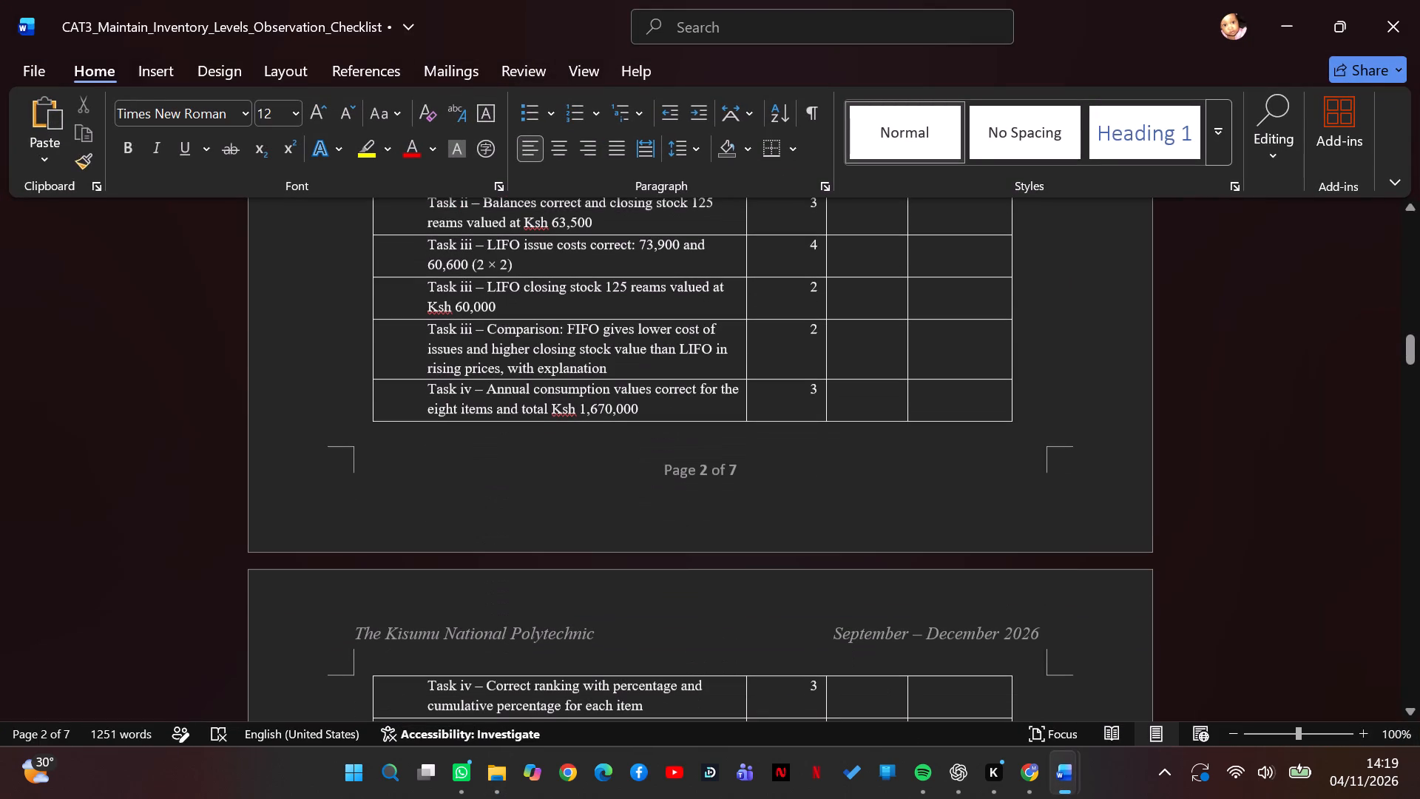
pyautogui.scroll(-14, 619, 410)
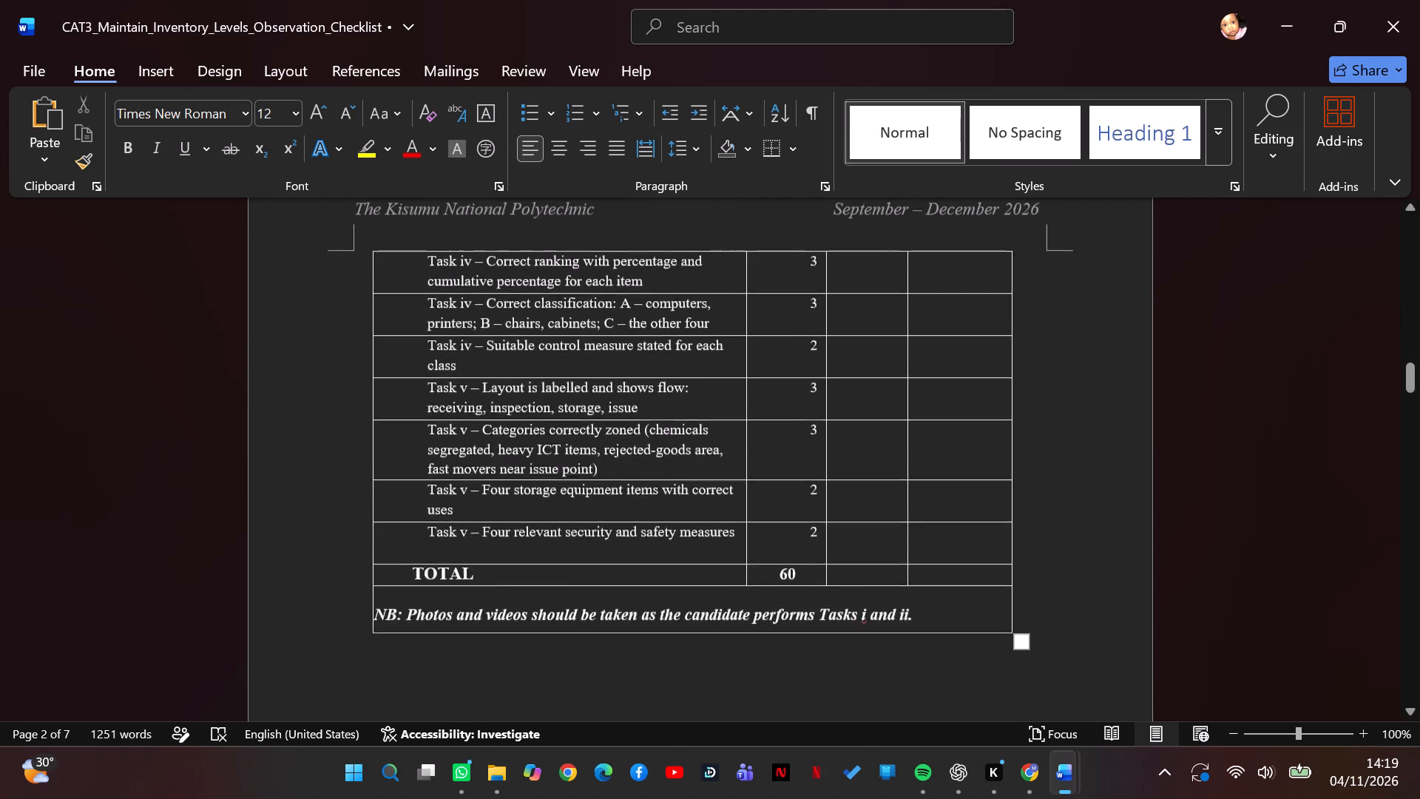
pyautogui.scroll(-20, 619, 408)
pyautogui.scroll(-2, 619, 408)
pyautogui.scroll(-15, 688, 384)
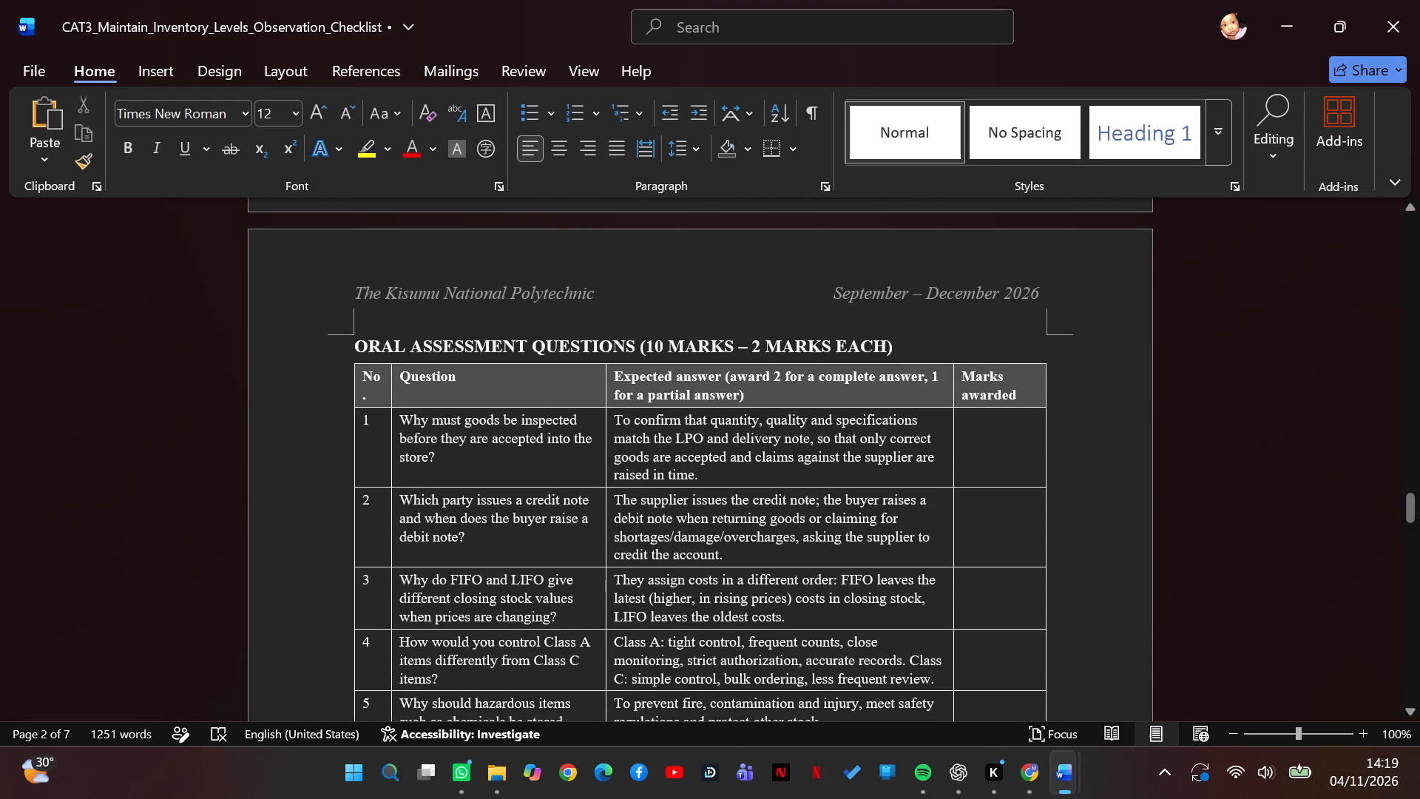
pyautogui.scroll(-5, 698, 481)
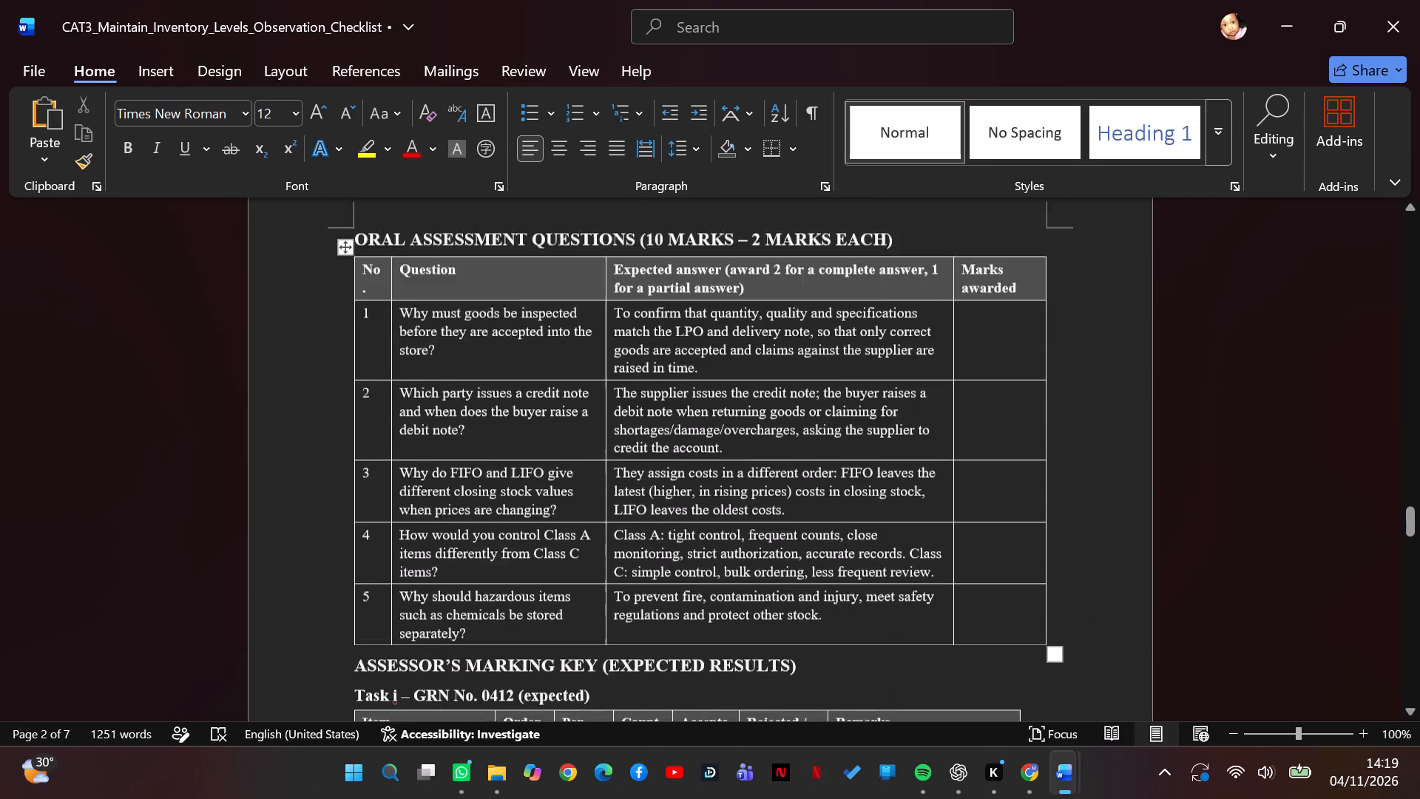
pyautogui.scroll(-14, 706, 485)
pyautogui.click(1291, 16)
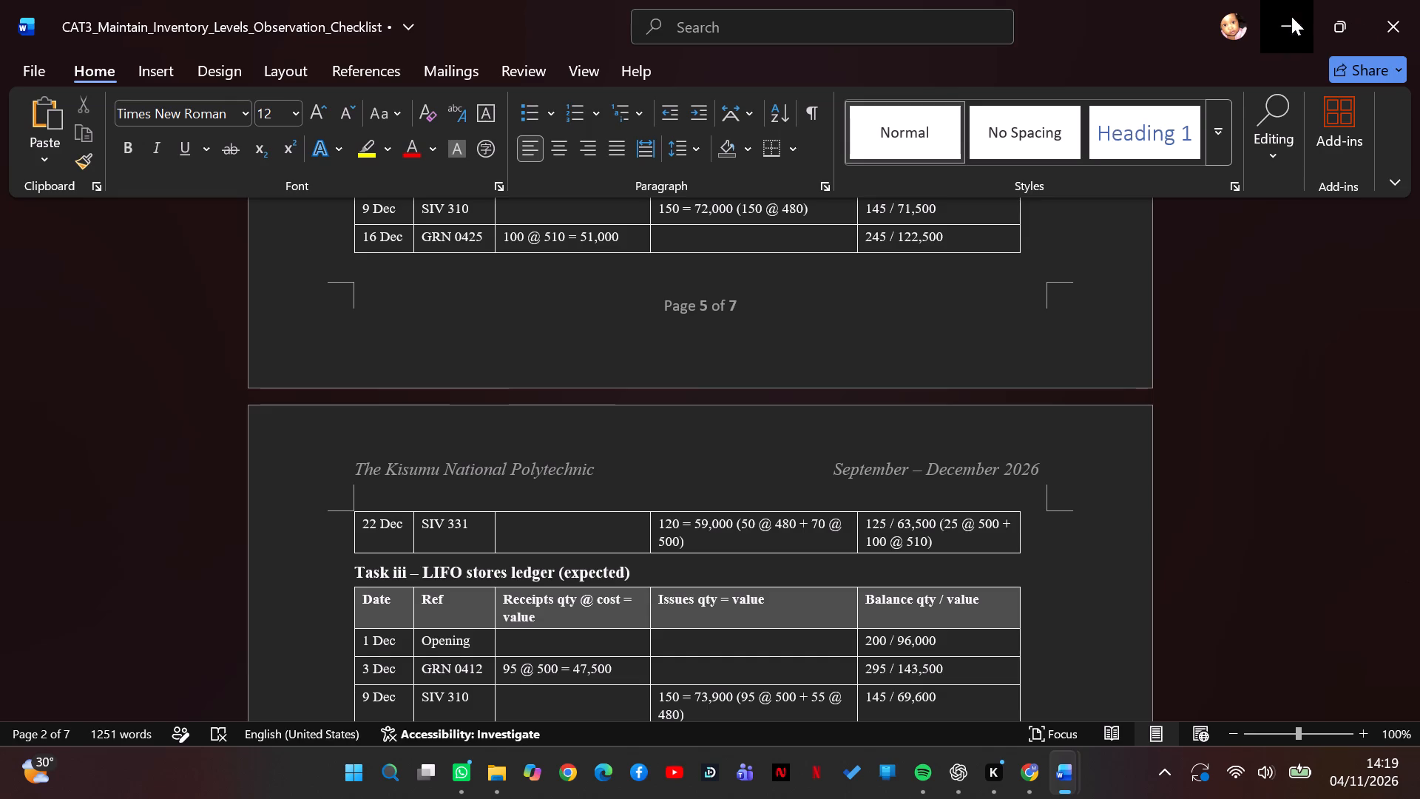
pyautogui.click(1305, 5)
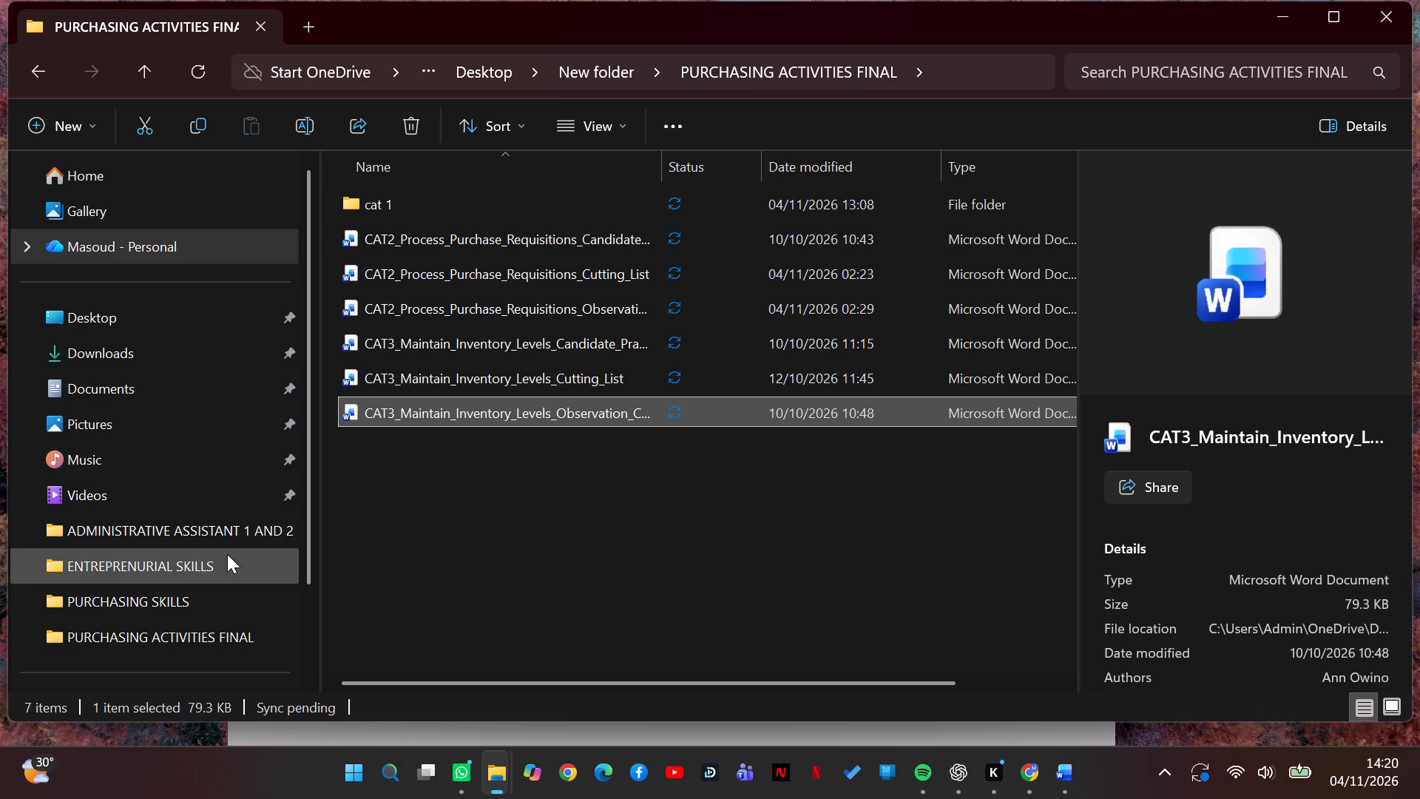
# Open the cat 1 folder inside the ADMINISTRATIVE ASSISTANT 1 AND 2 folder.
pyautogui.click(157, 540)
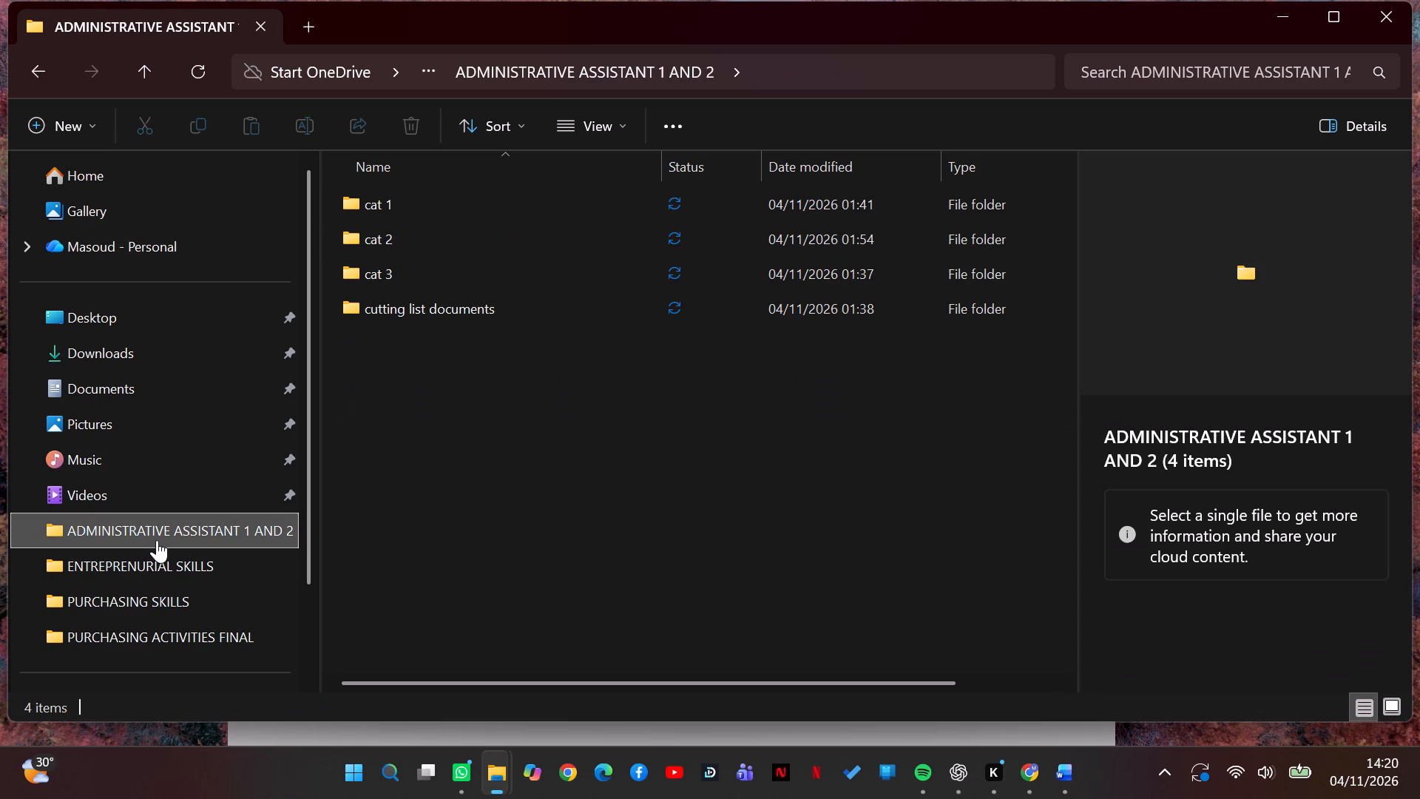
pyautogui.doubleClick(423, 198)
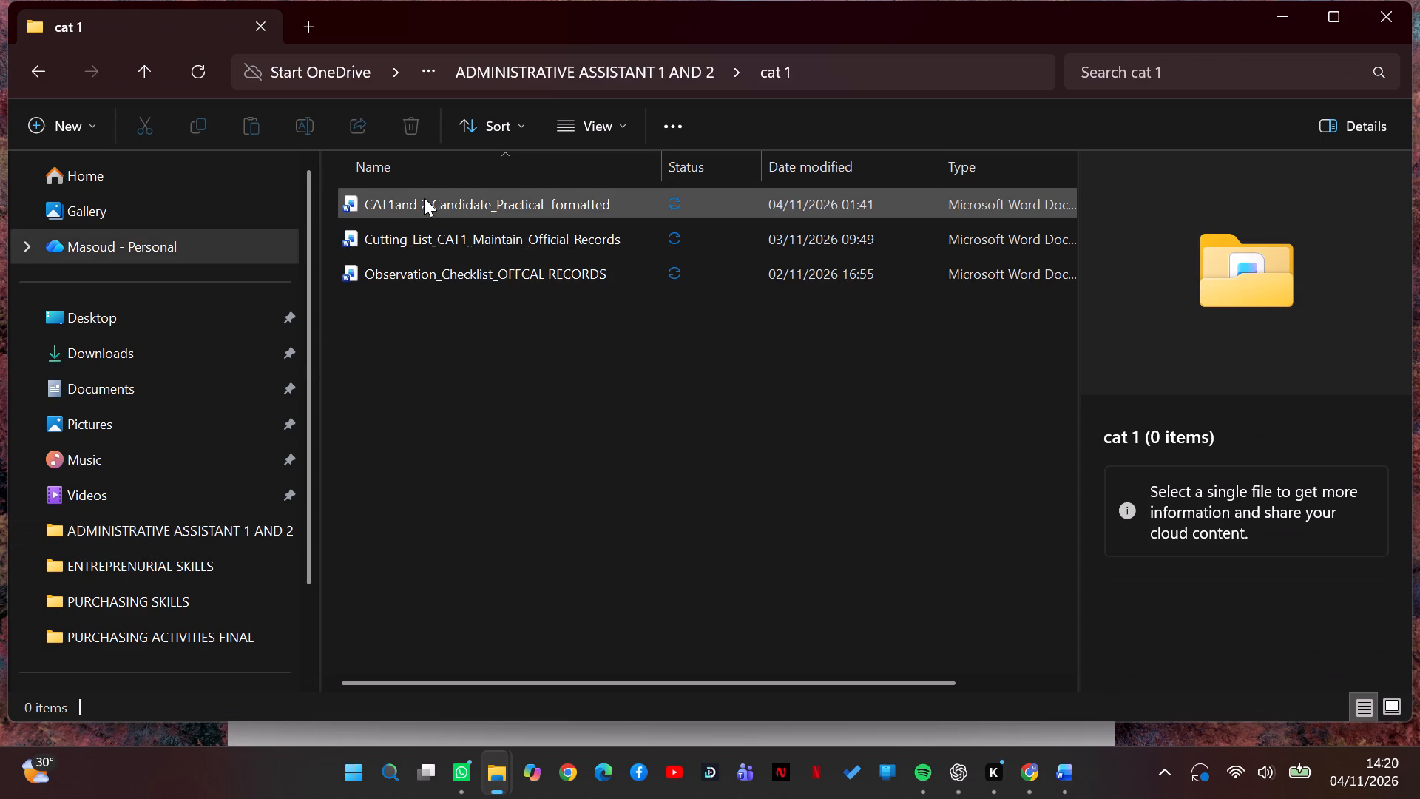
# Open the CAT1and 2 Candidate_Practical formatted document, review its candidate instructions, scenario and listed tasks, and minimise it.
pyautogui.tripleClick(424, 198)
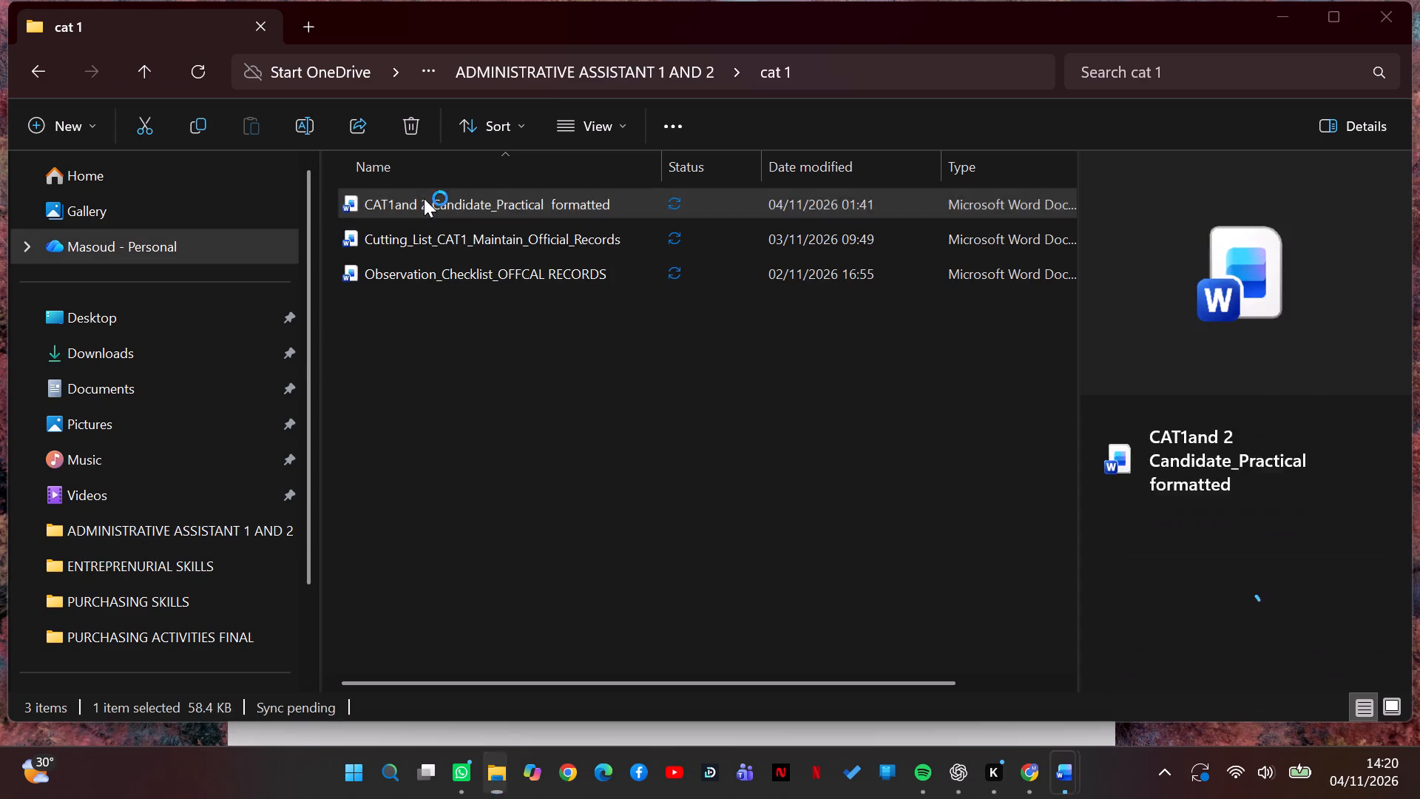
pyautogui.scroll(-12, 542, 427)
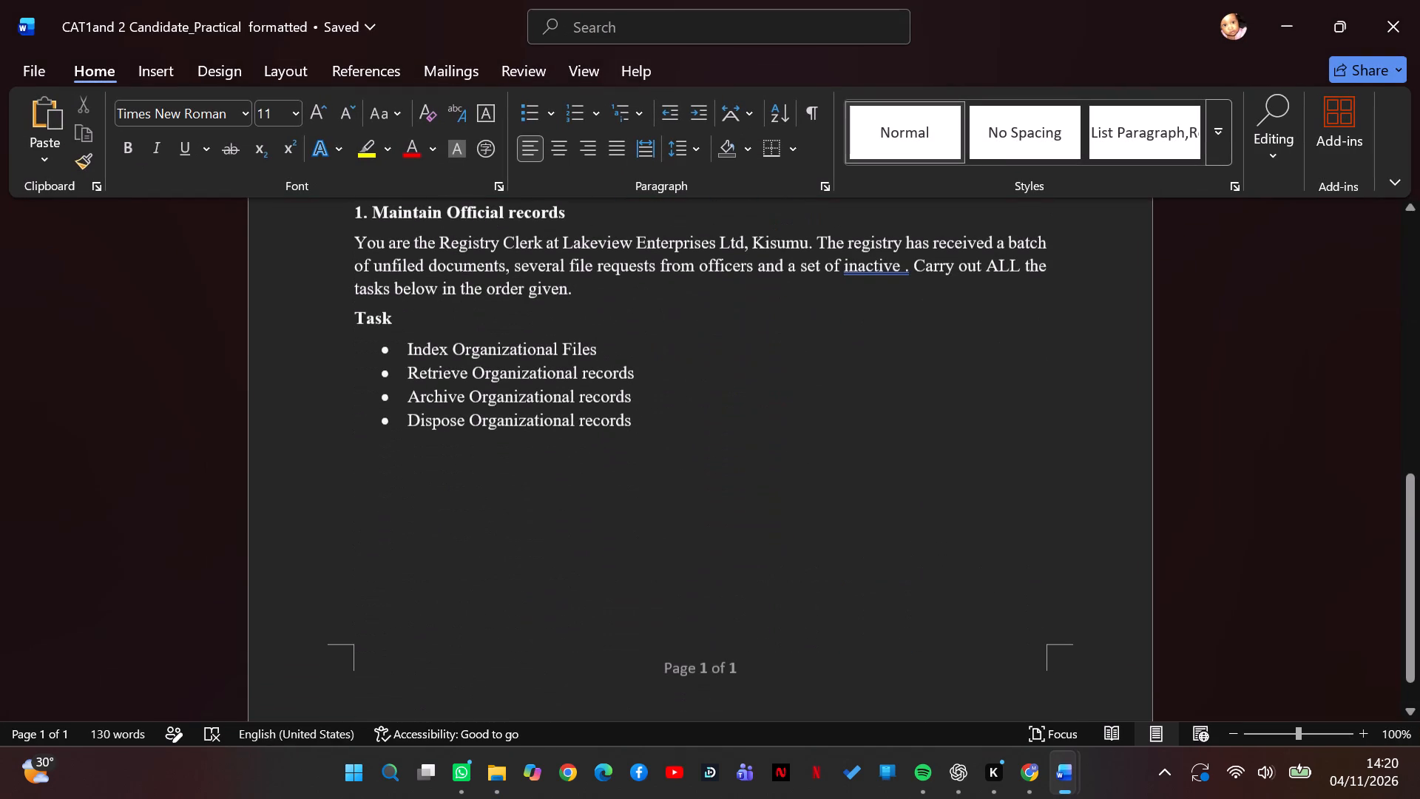
pyautogui.scroll(12, 546, 434)
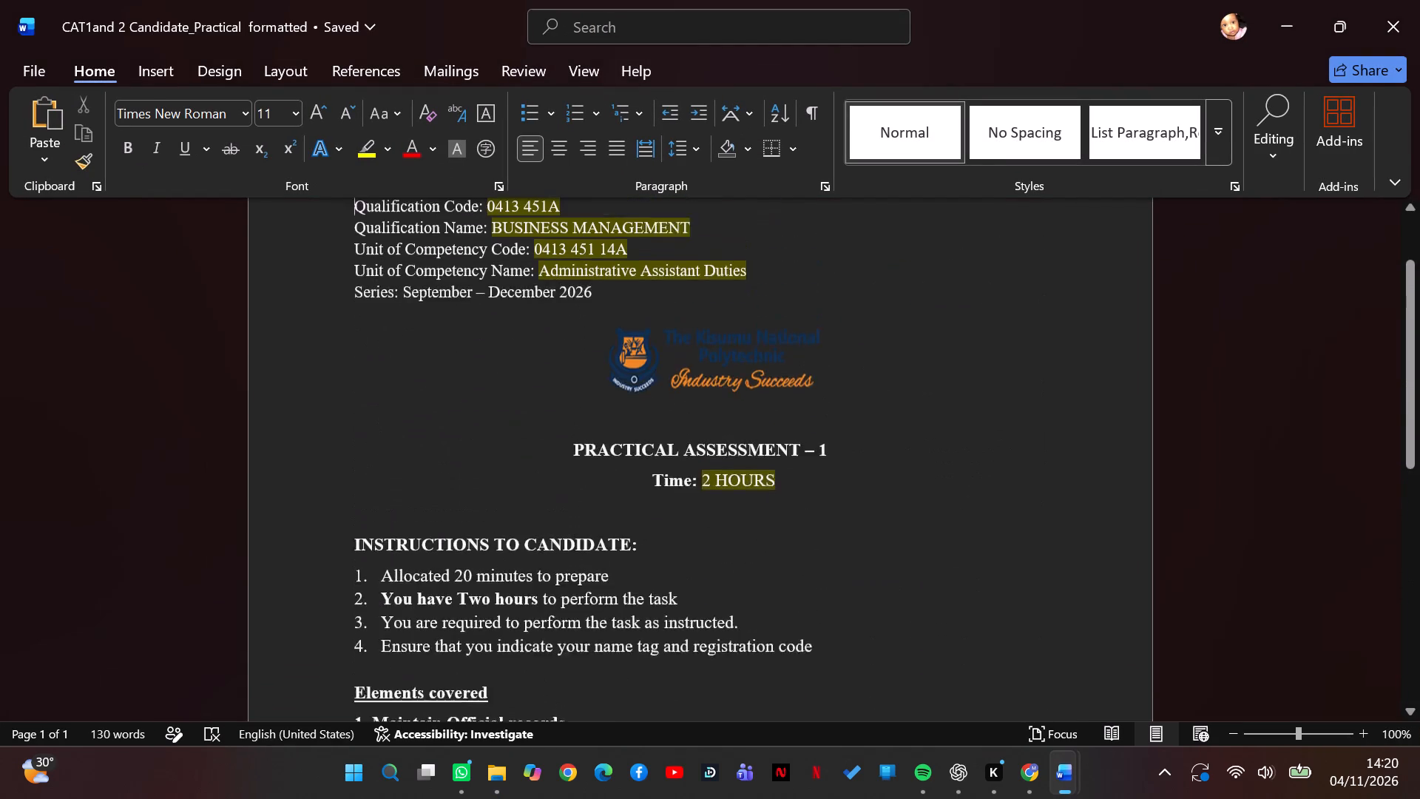
pyautogui.scroll(8, 545, 435)
pyautogui.scroll(-20, 545, 435)
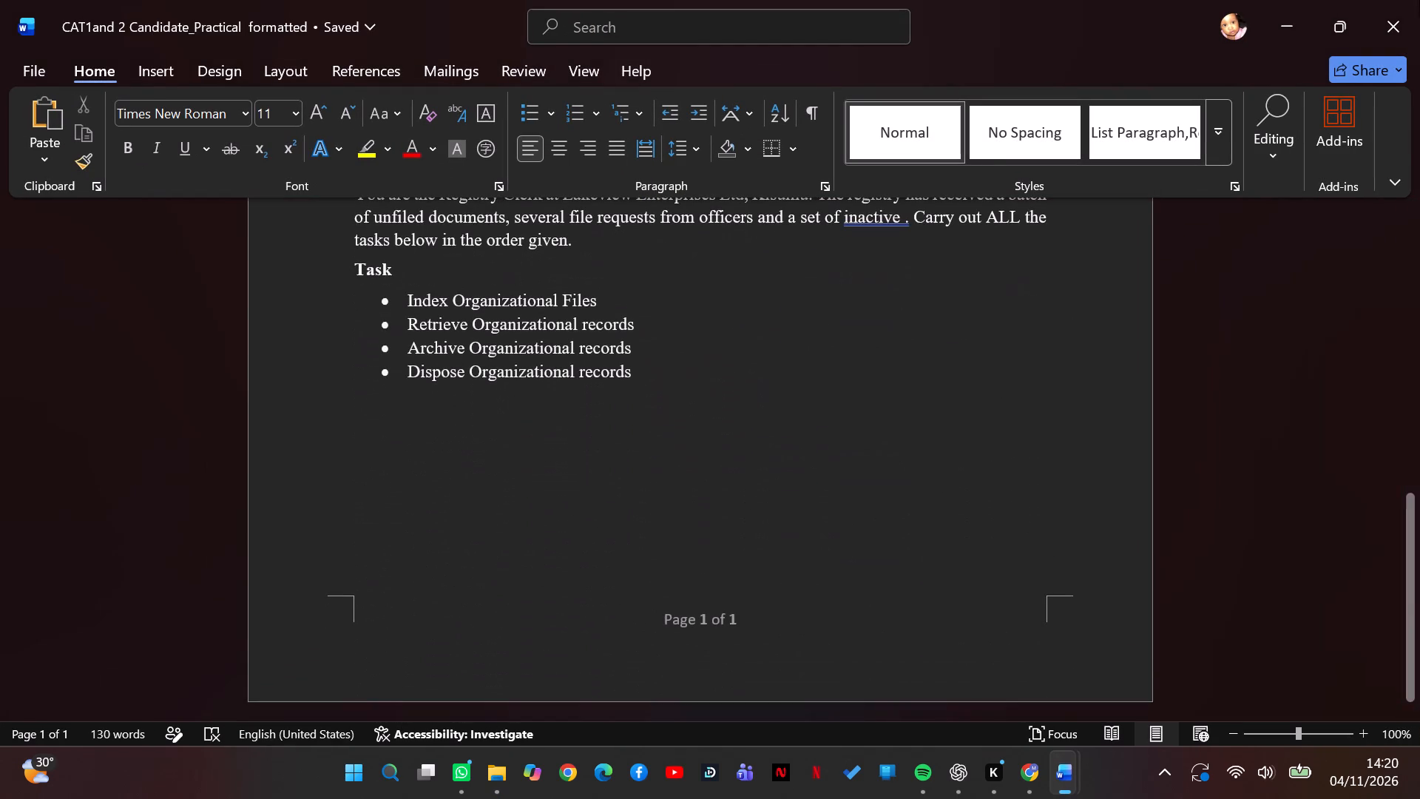
pyautogui.click(1277, 18)
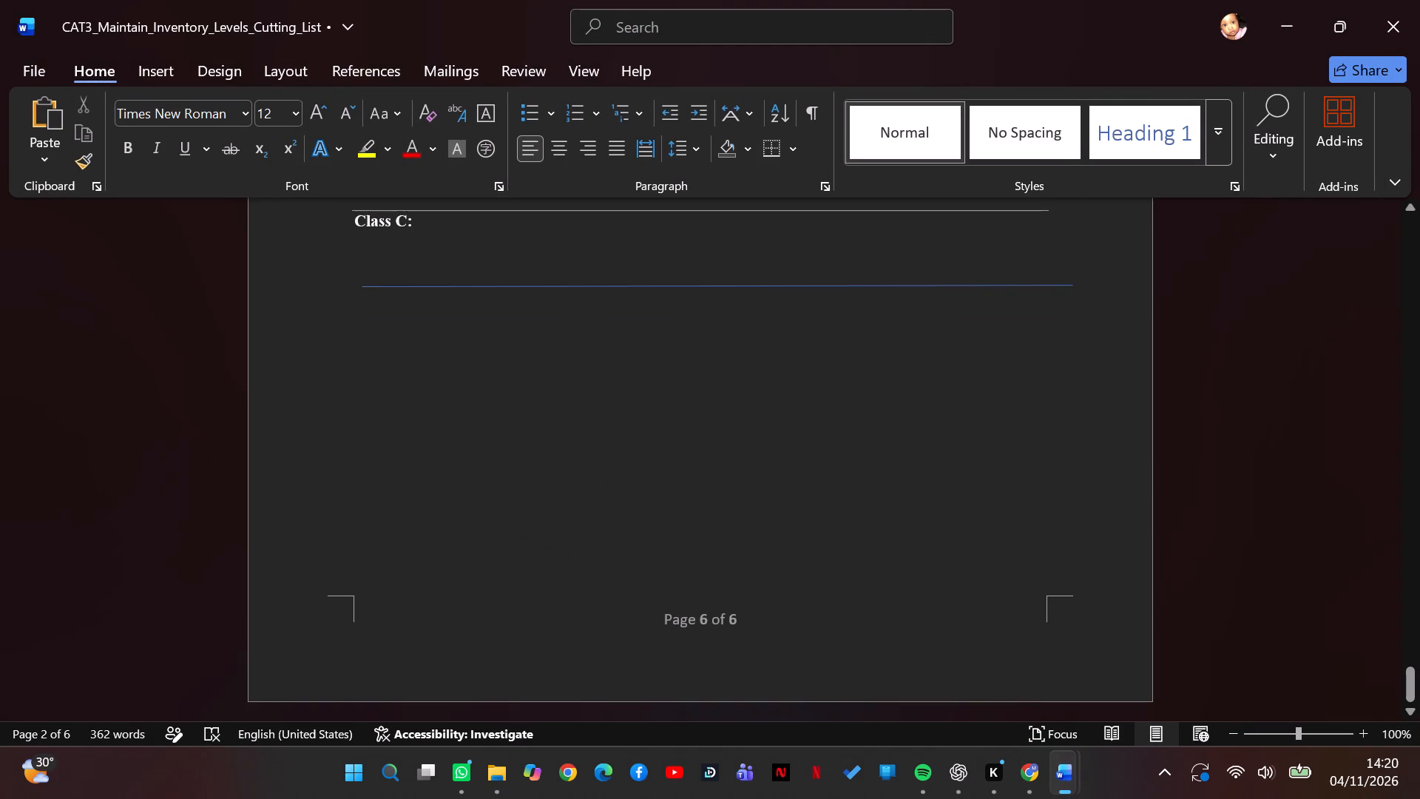
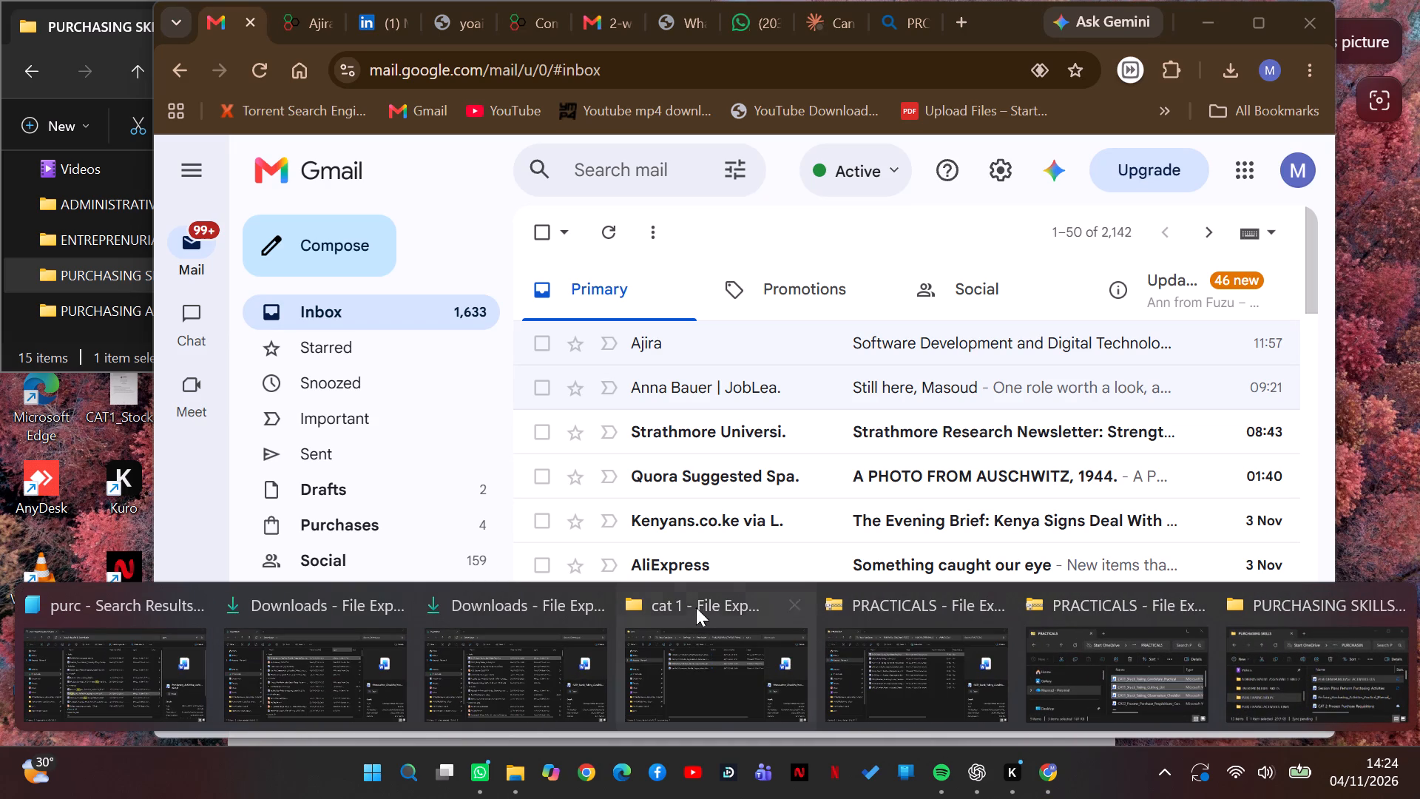
# Close the File Explorer windows for cat 1, both PRACTICALS folders, PURCHASING SKILLS and one of the Downloads folders.
pyautogui.click(795, 607)
pyautogui.click(919, 582)
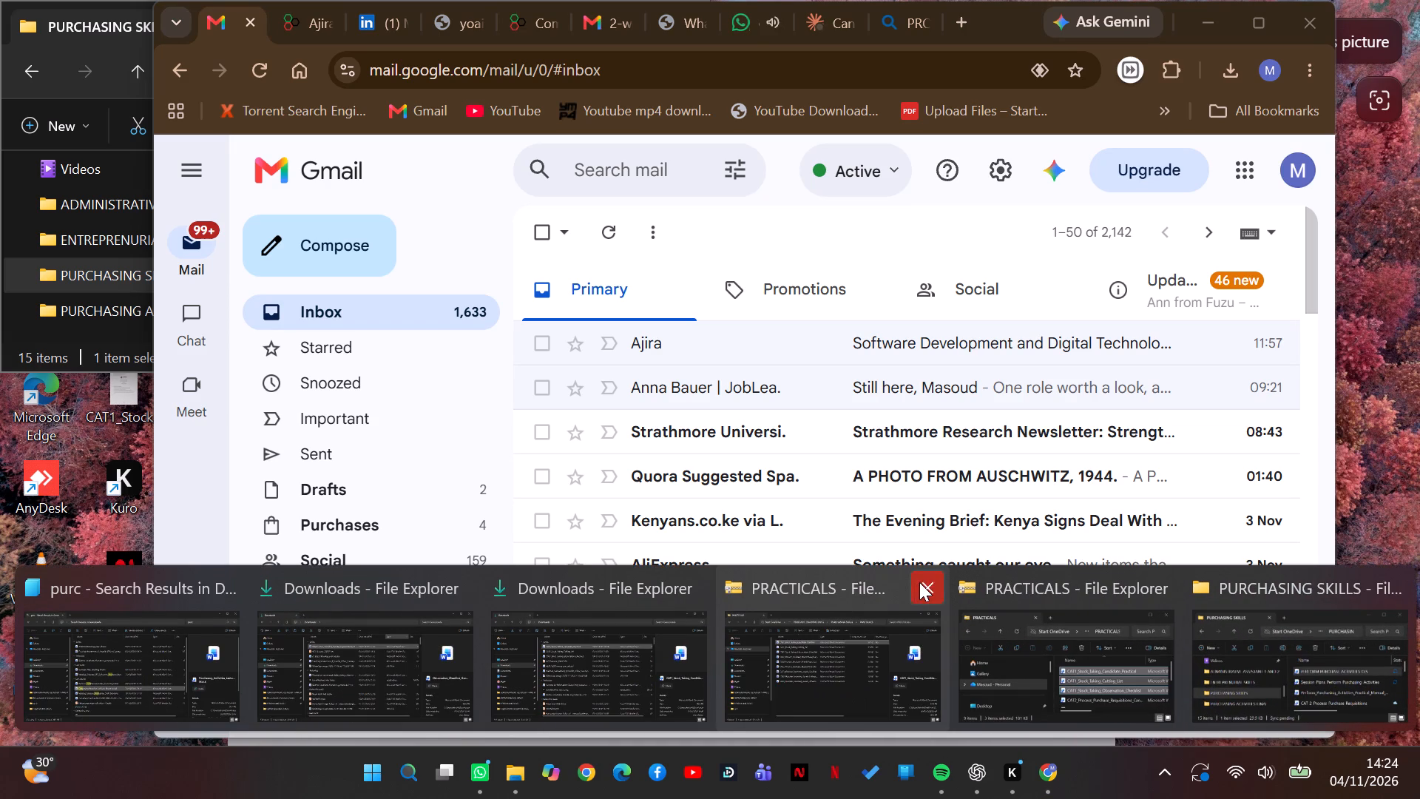
pyautogui.click(950, 580)
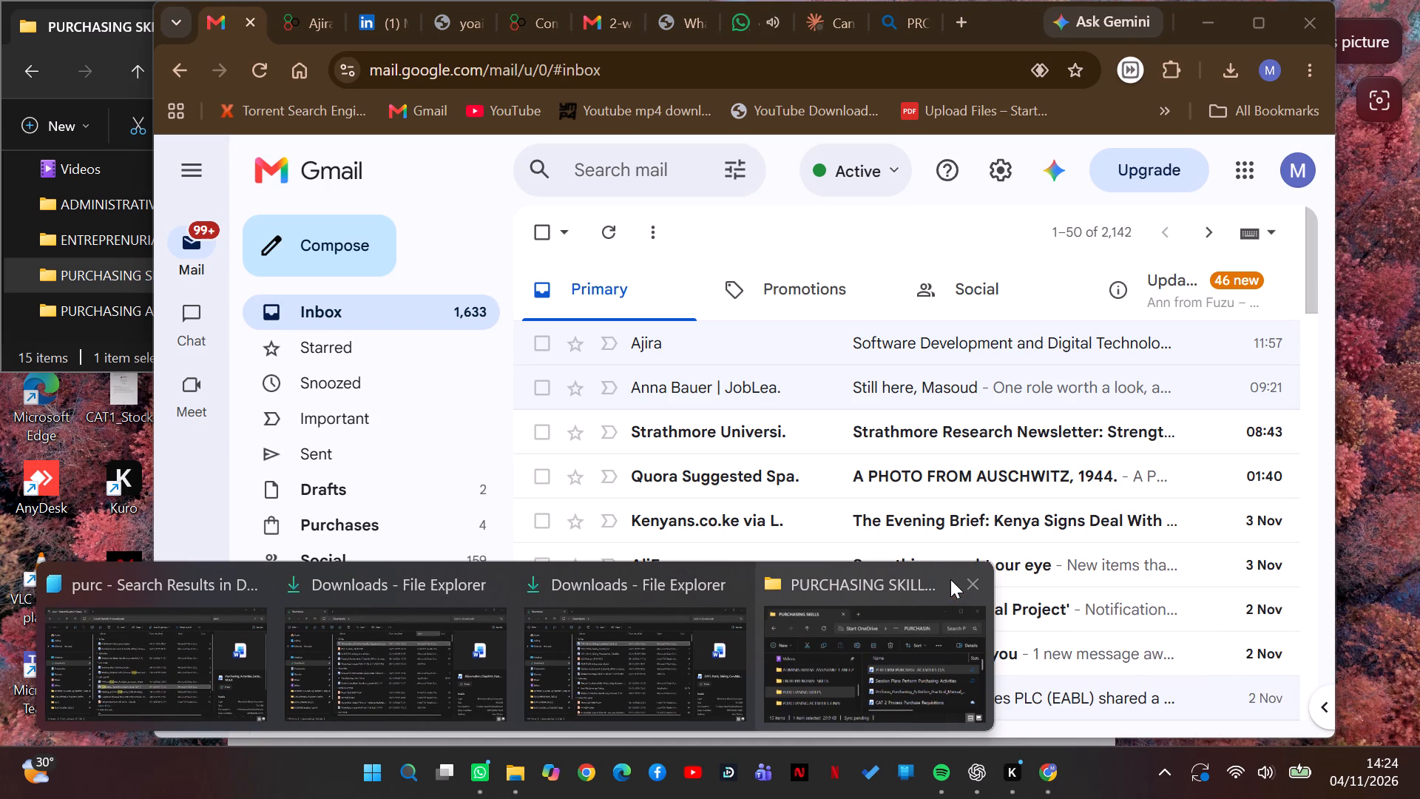
pyautogui.click(978, 587)
pyautogui.click(850, 580)
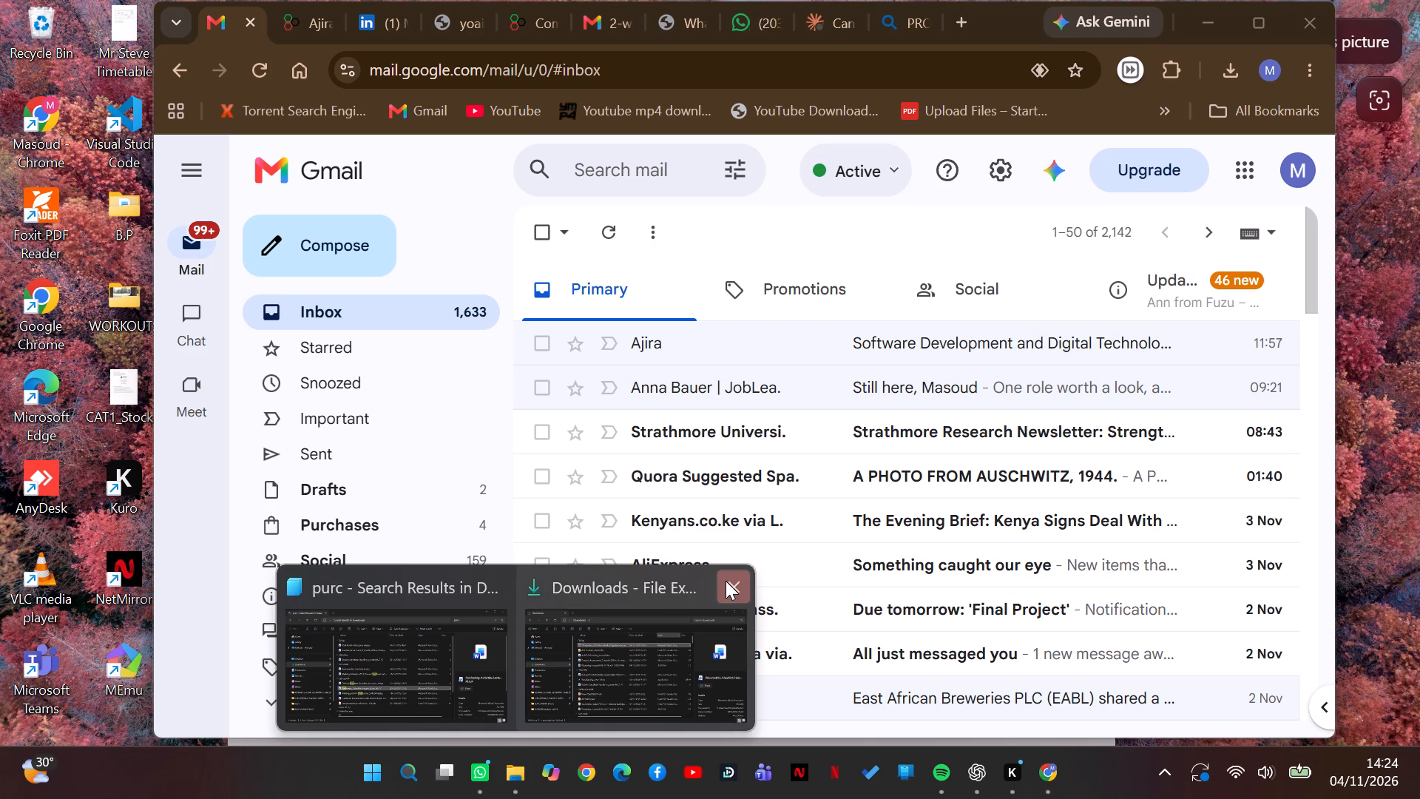
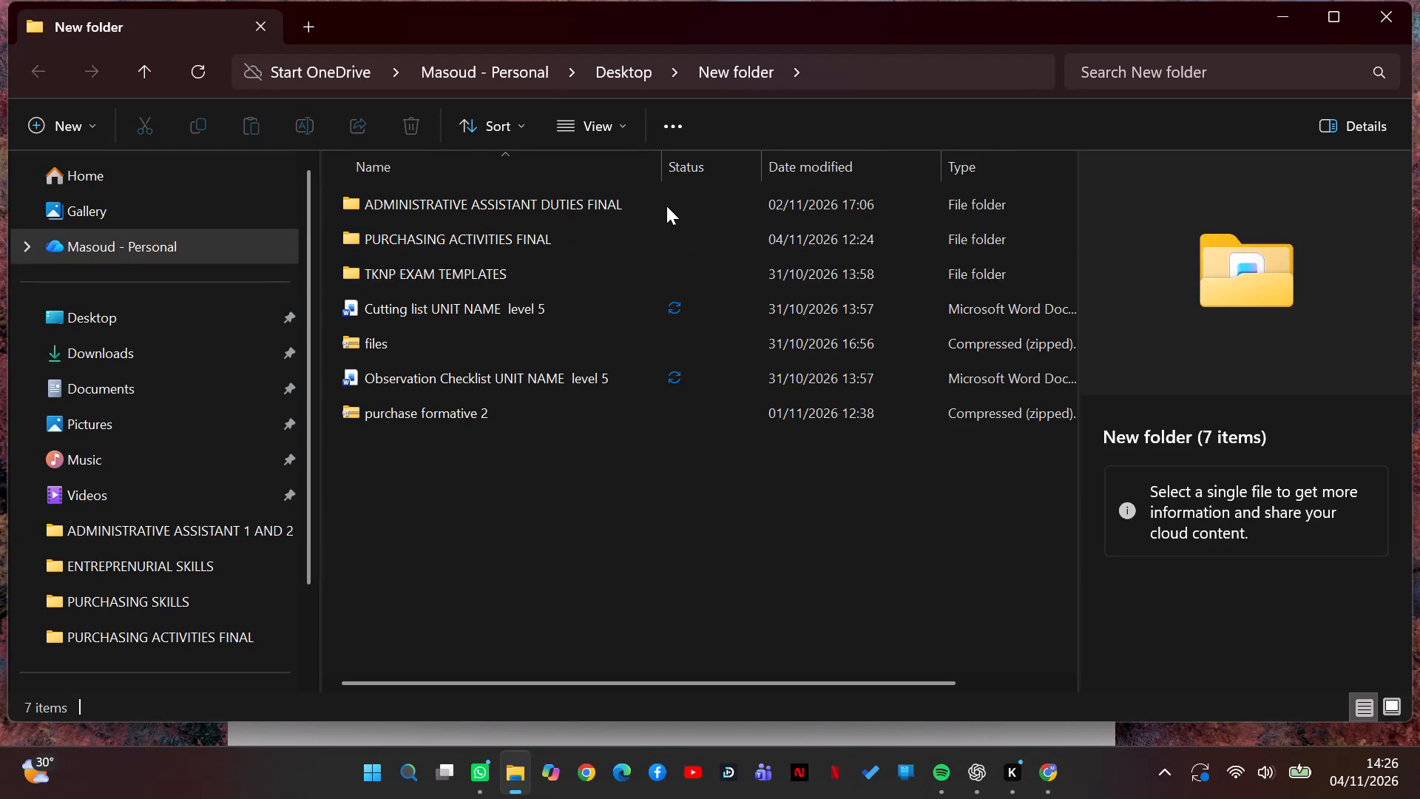
# Open the cat 1 folder inside ADMINISTRATIVE ASSISTANT DUTIES FINAL > ADMINISTRATIVE ASSISTANT 1 AND 2.
pyautogui.doubleClick(669, 201)
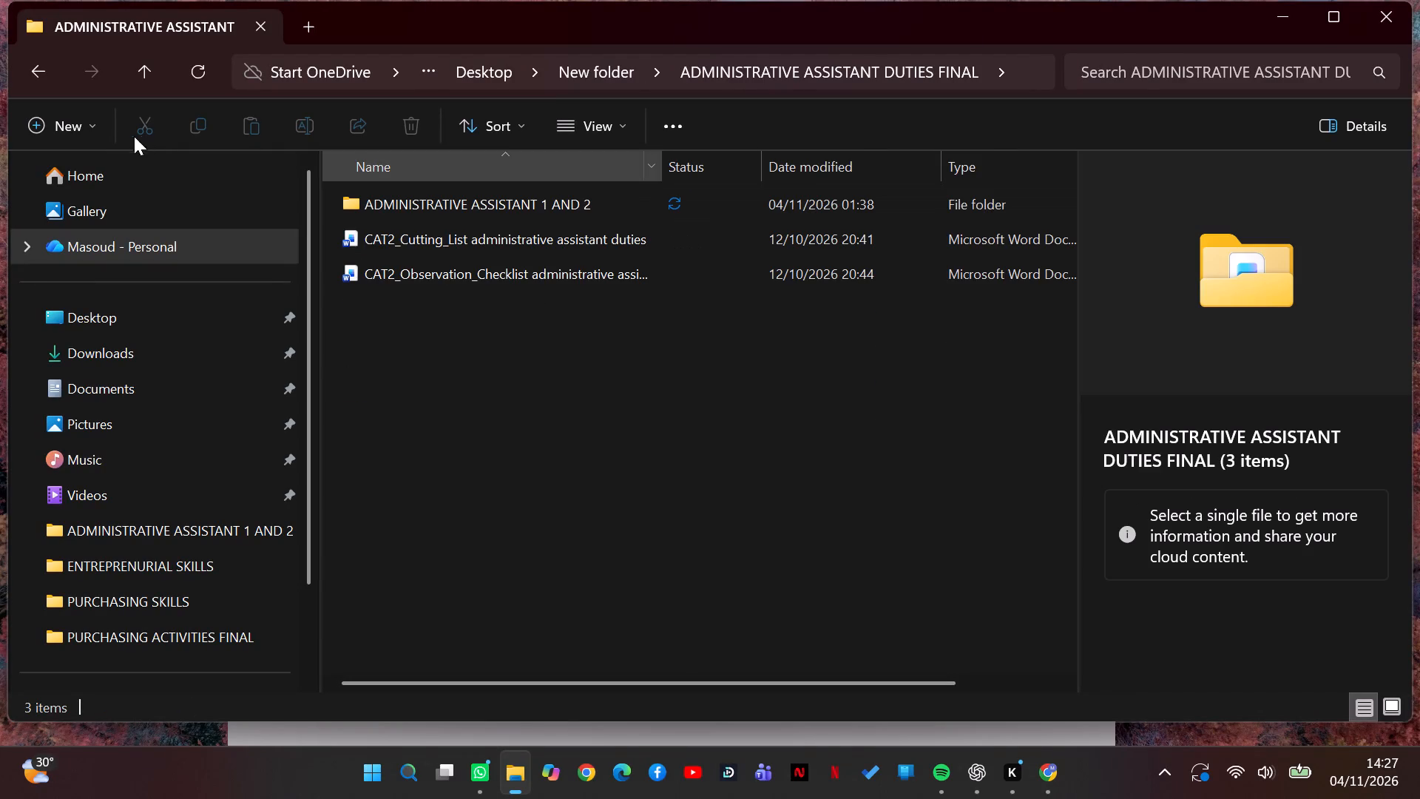
pyautogui.click(41, 61)
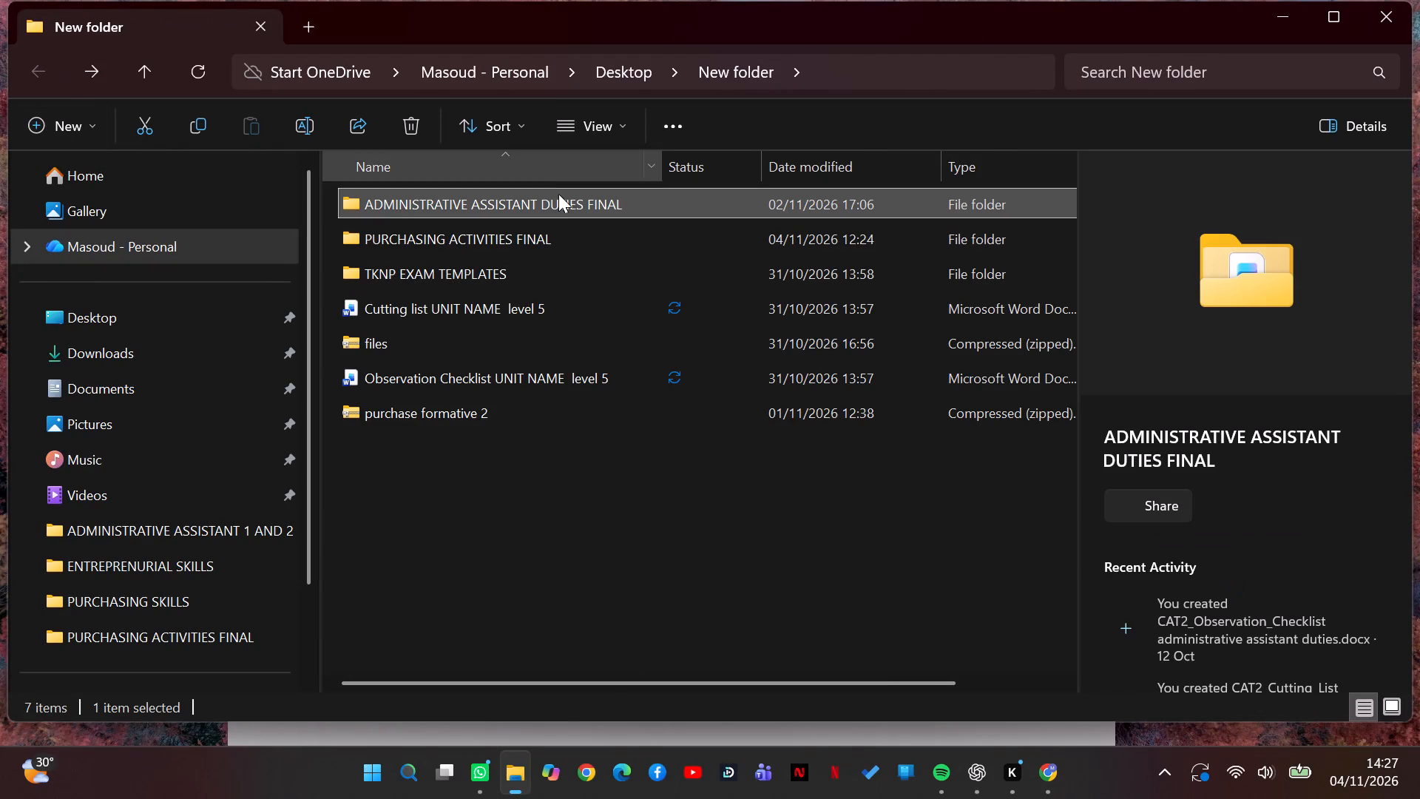
pyautogui.doubleClick(558, 209)
pyautogui.doubleClick(573, 206)
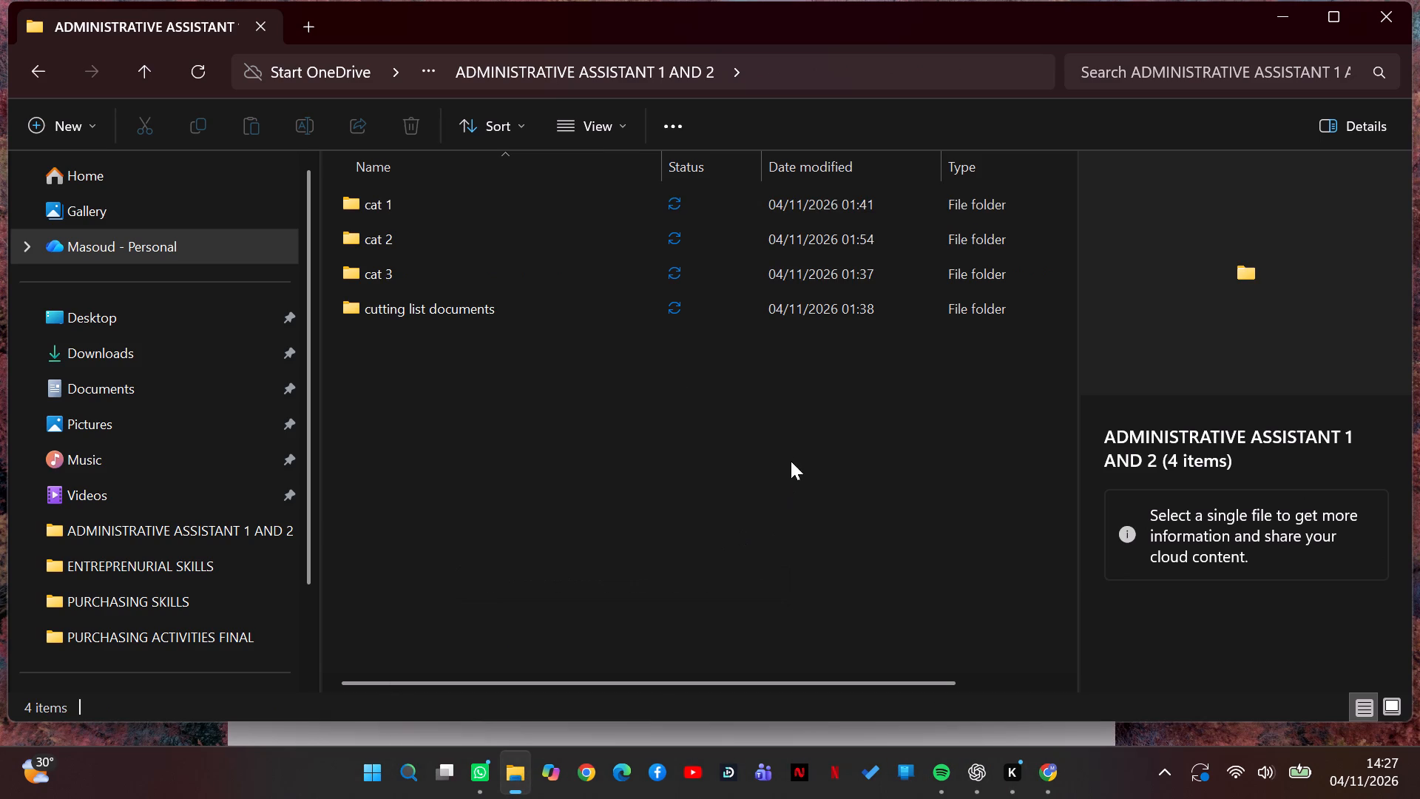
pyautogui.doubleClick(542, 202)
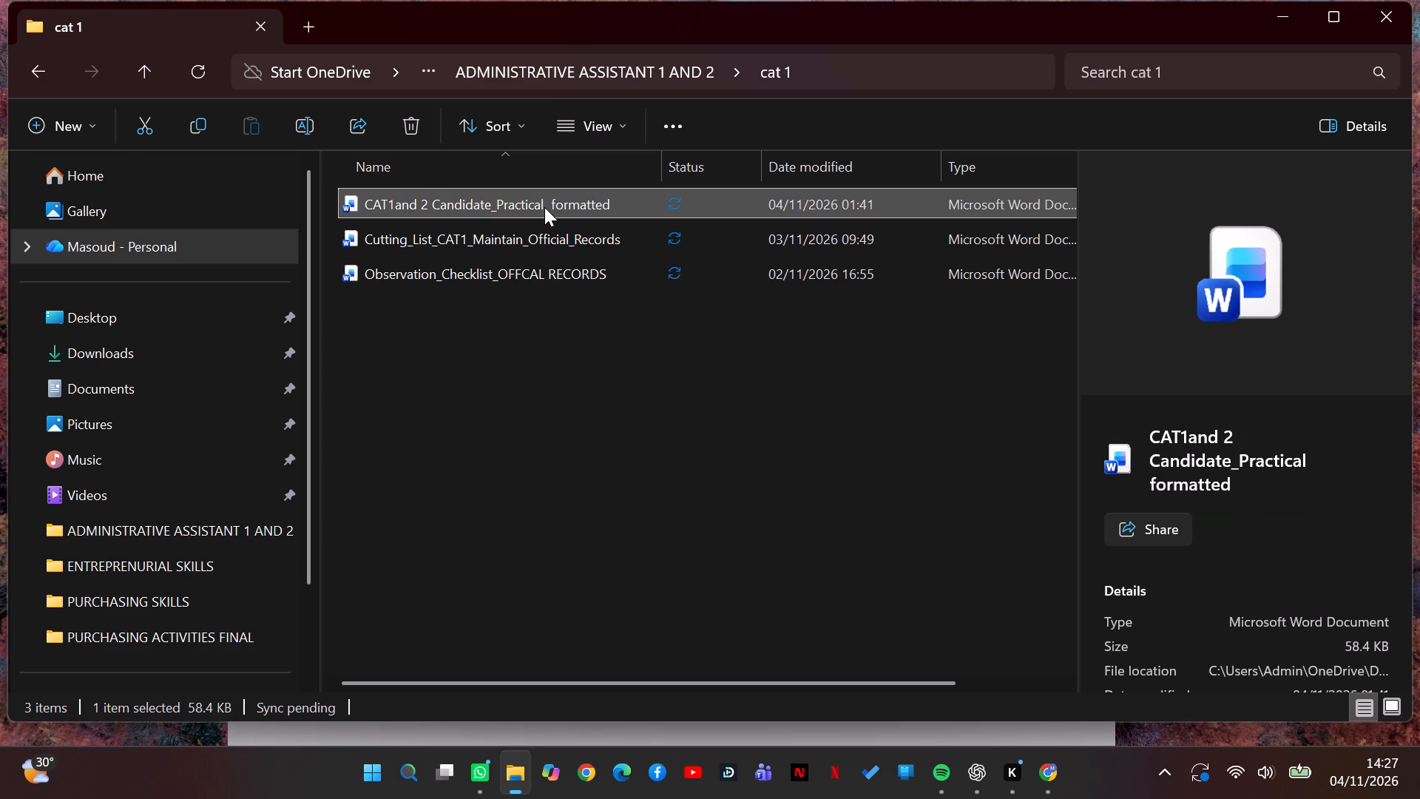
pyautogui.scroll(3, 524, 220)
pyautogui.moveTo(1195, 798); pyautogui.dragTo(1372, 798)
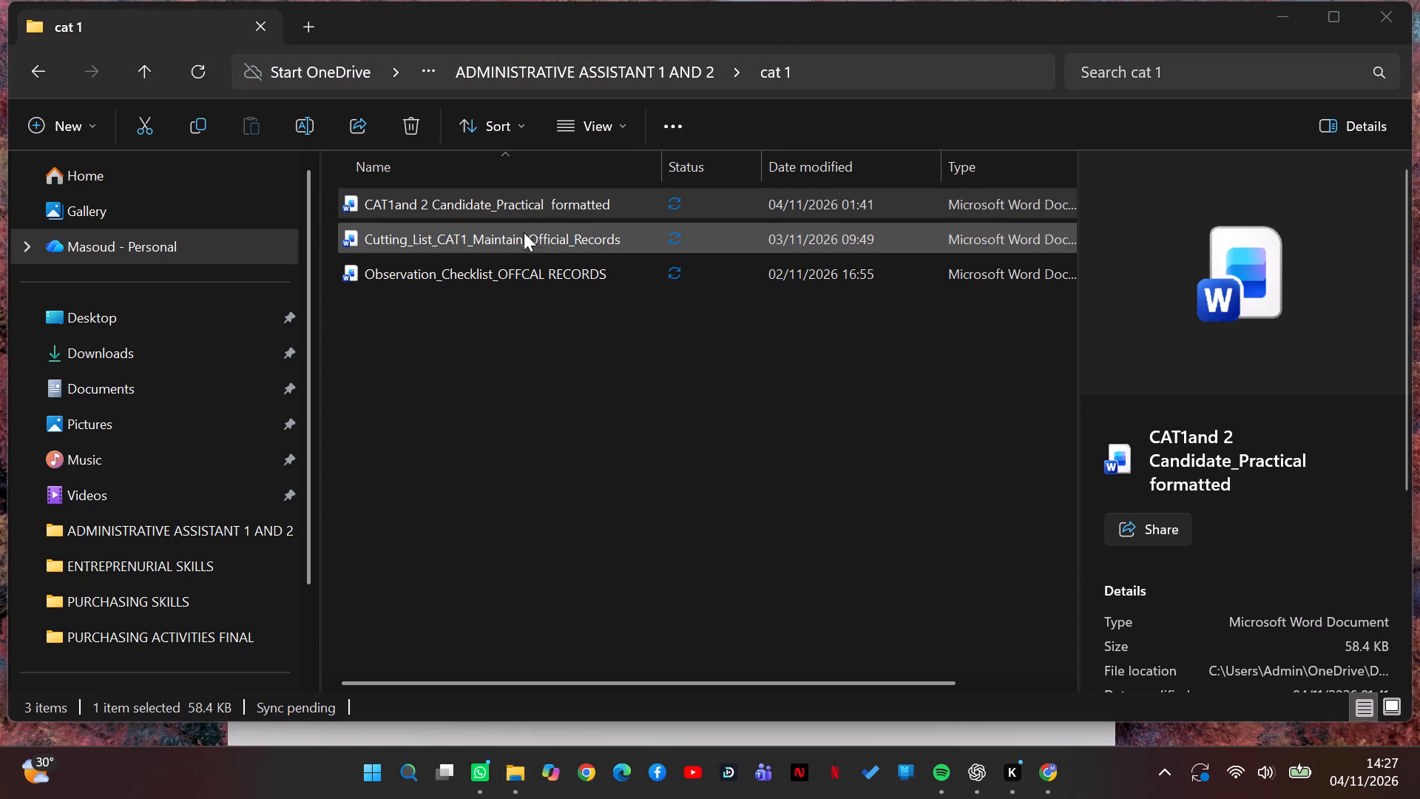
# Open the CAT1and 2 Candidate_Practical formatted document and review its candidate instructions, elements covered and tasks through to the end.
pyautogui.doubleClick(544, 209)
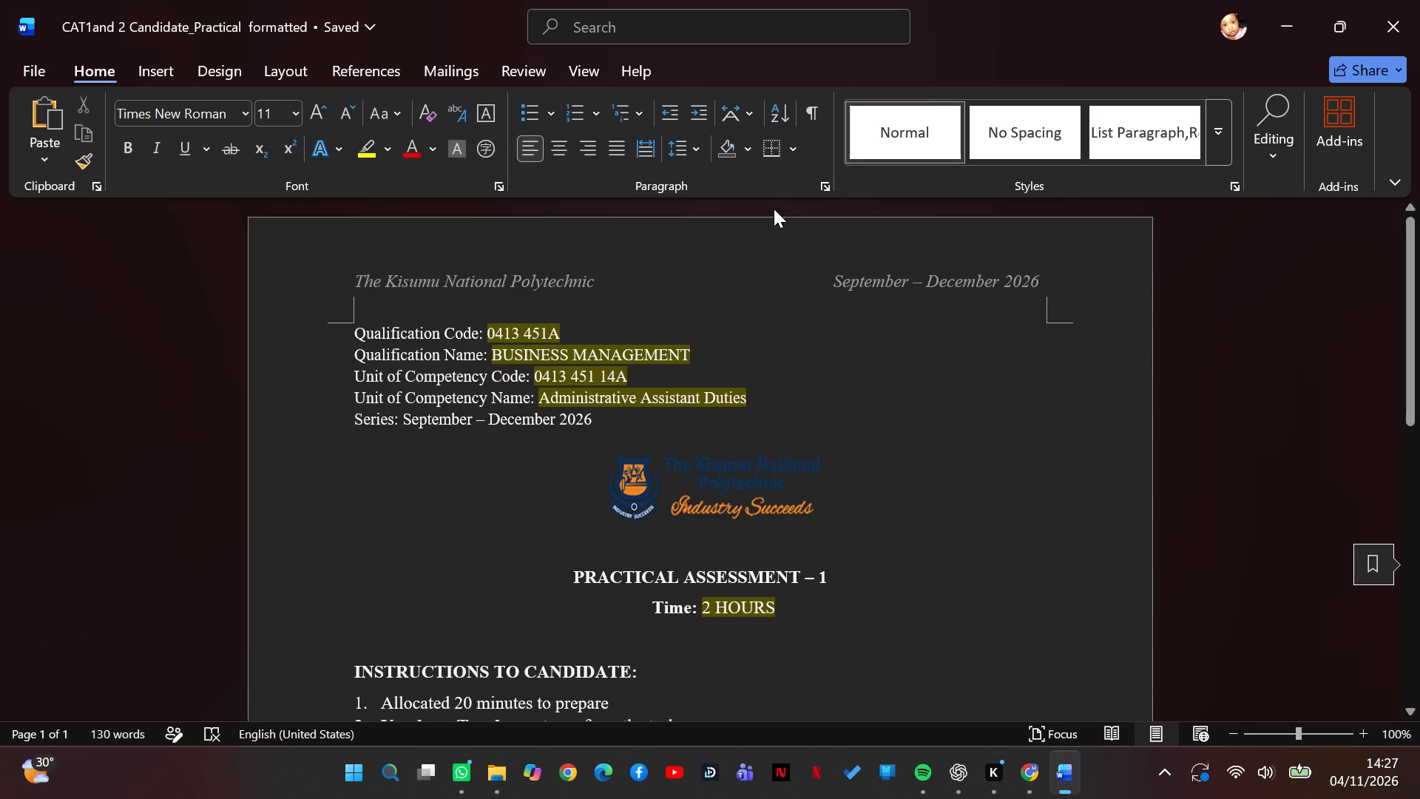
pyautogui.scroll(-7, 843, 407)
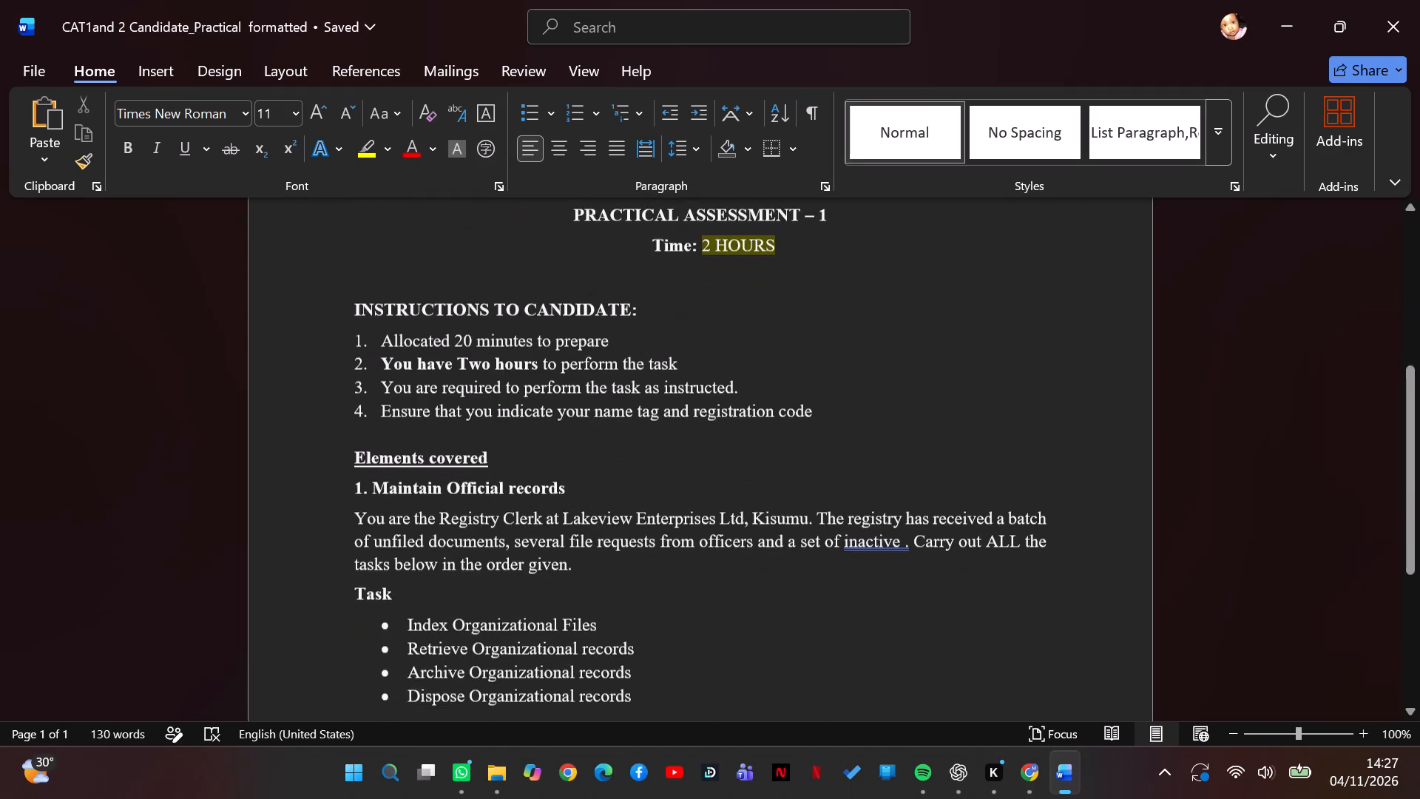
pyautogui.scroll(-1, 612, 453)
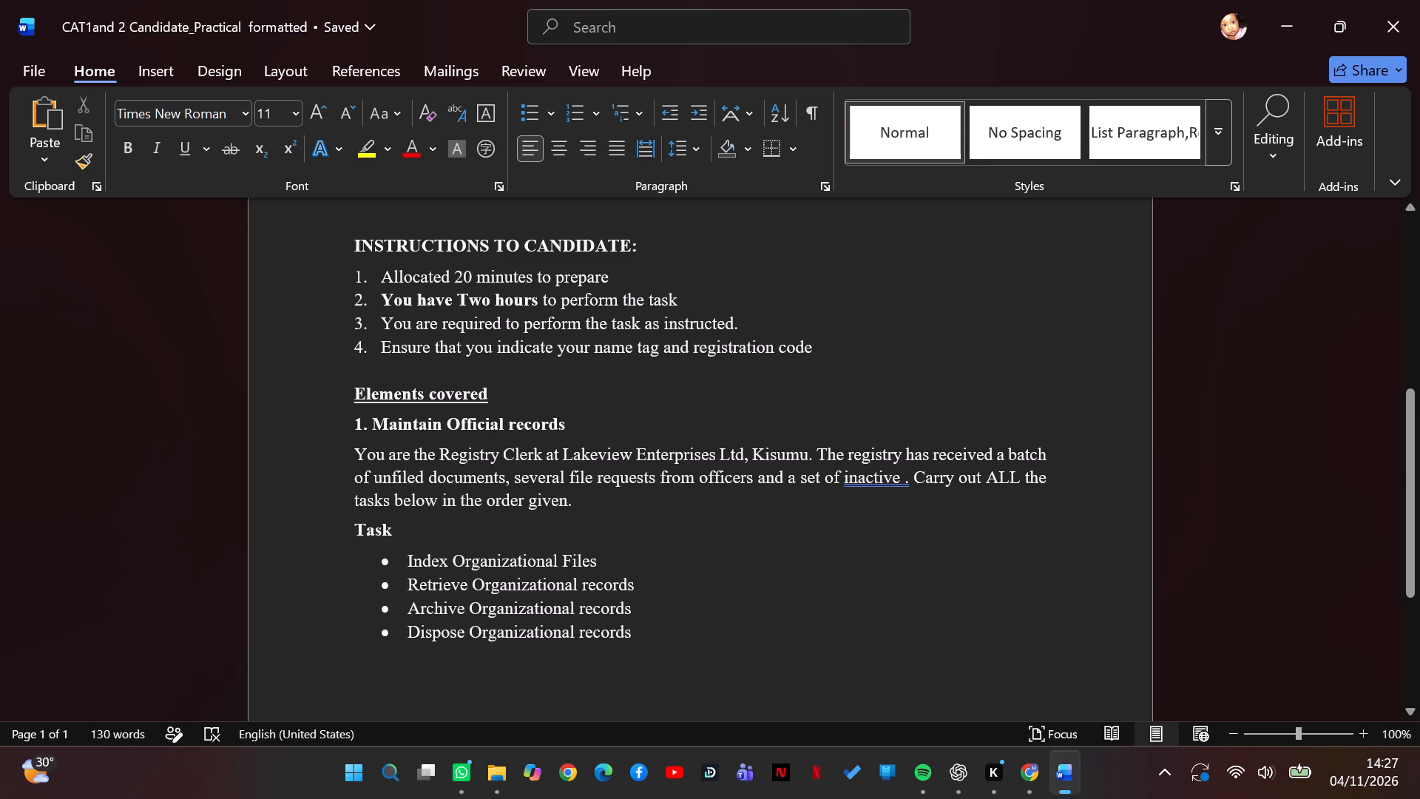
pyautogui.scroll(-3, 530, 479)
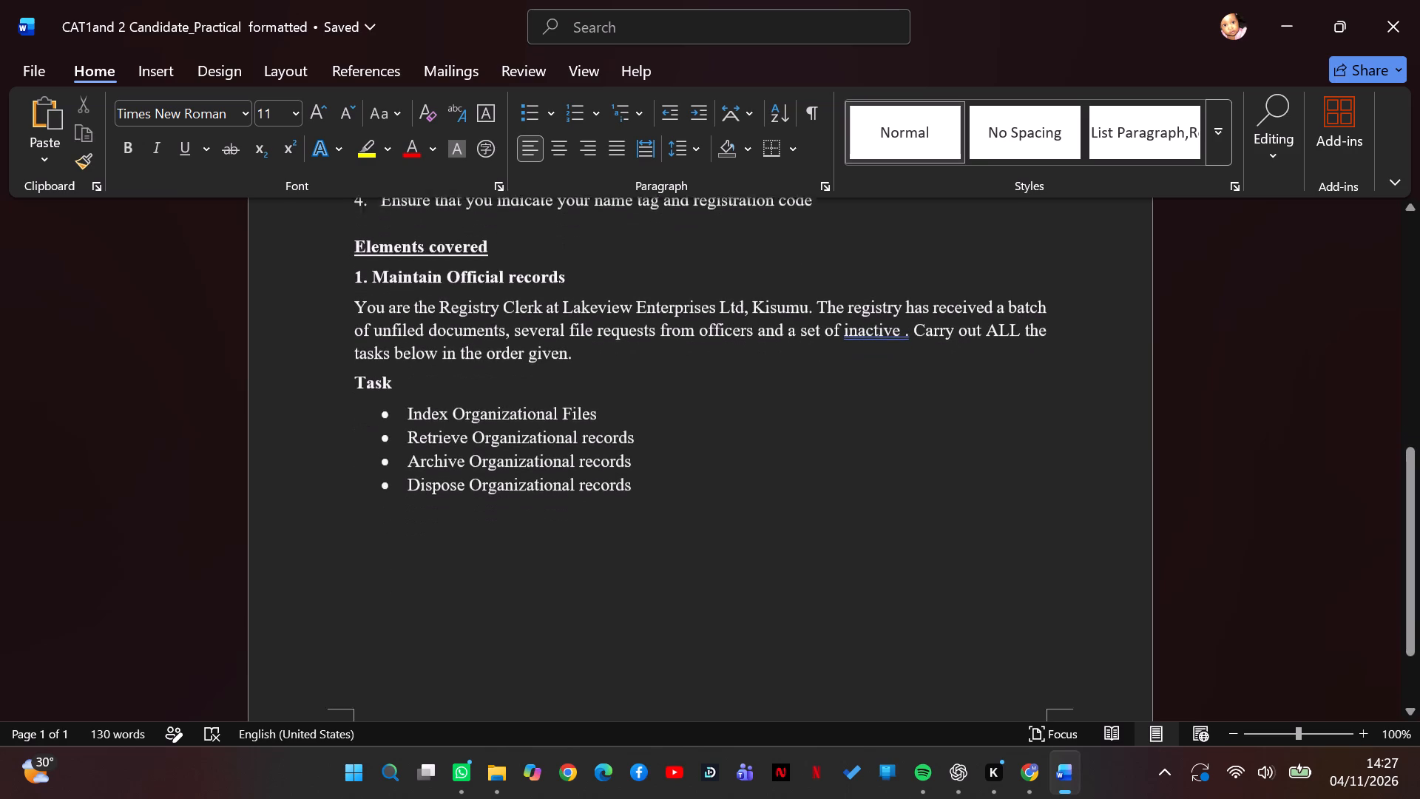
pyautogui.scroll(-4, 487, 454)
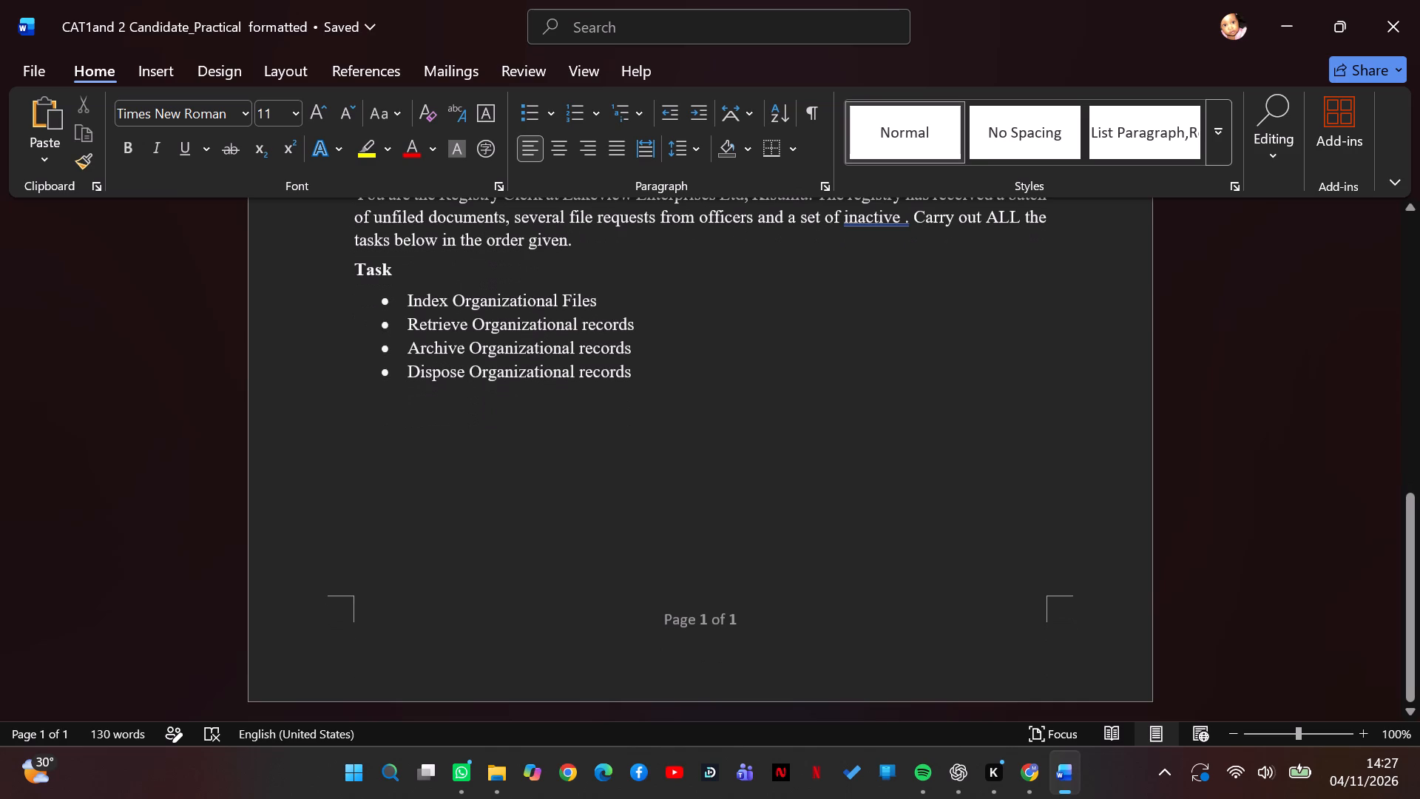
pyautogui.click(1289, 20)
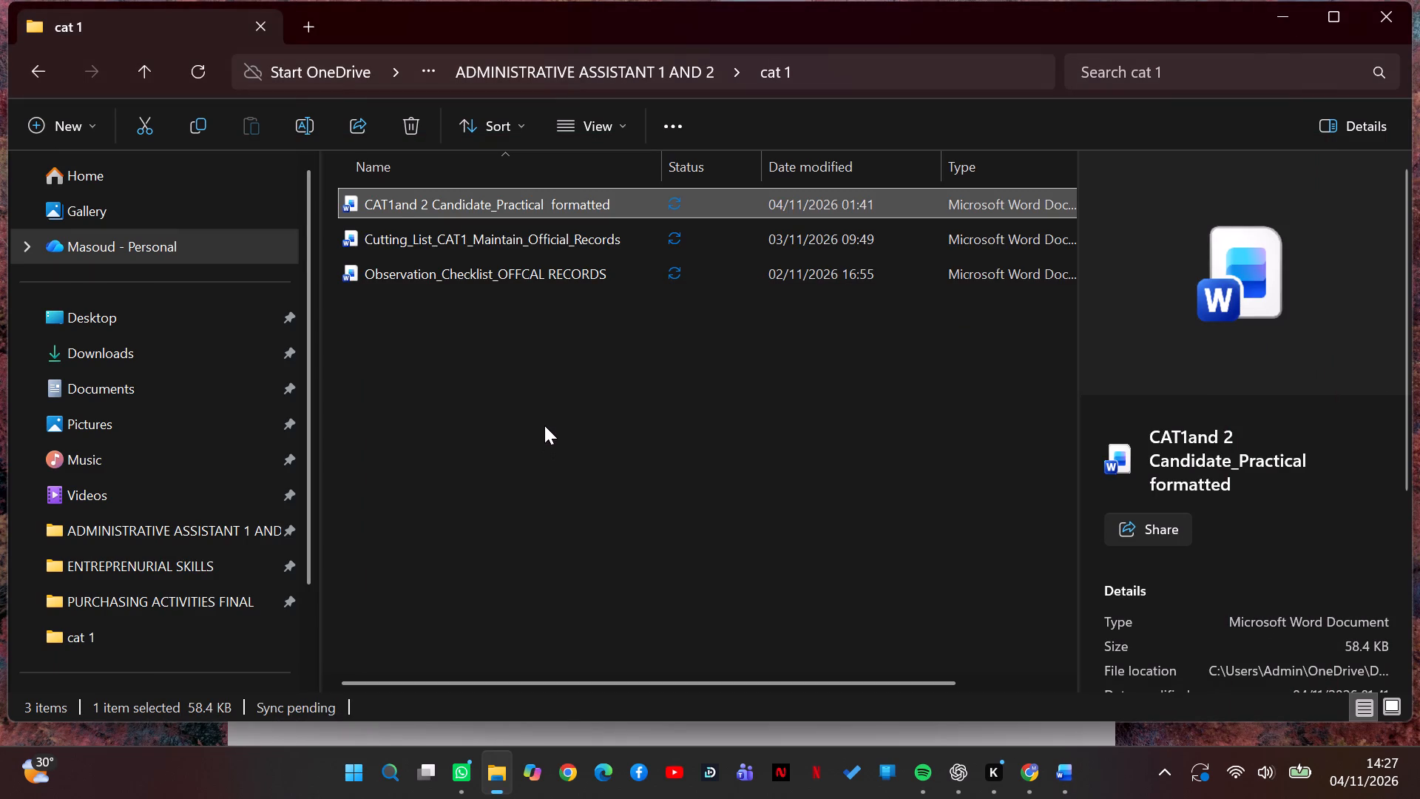
# Open Cutting_List_CAT1_Maintain_Official_Records and review its table of items, quantities and providers, then return to the cat 1 folder.
pyautogui.doubleClick(552, 235)
pyautogui.scroll(-5, 650, 489)
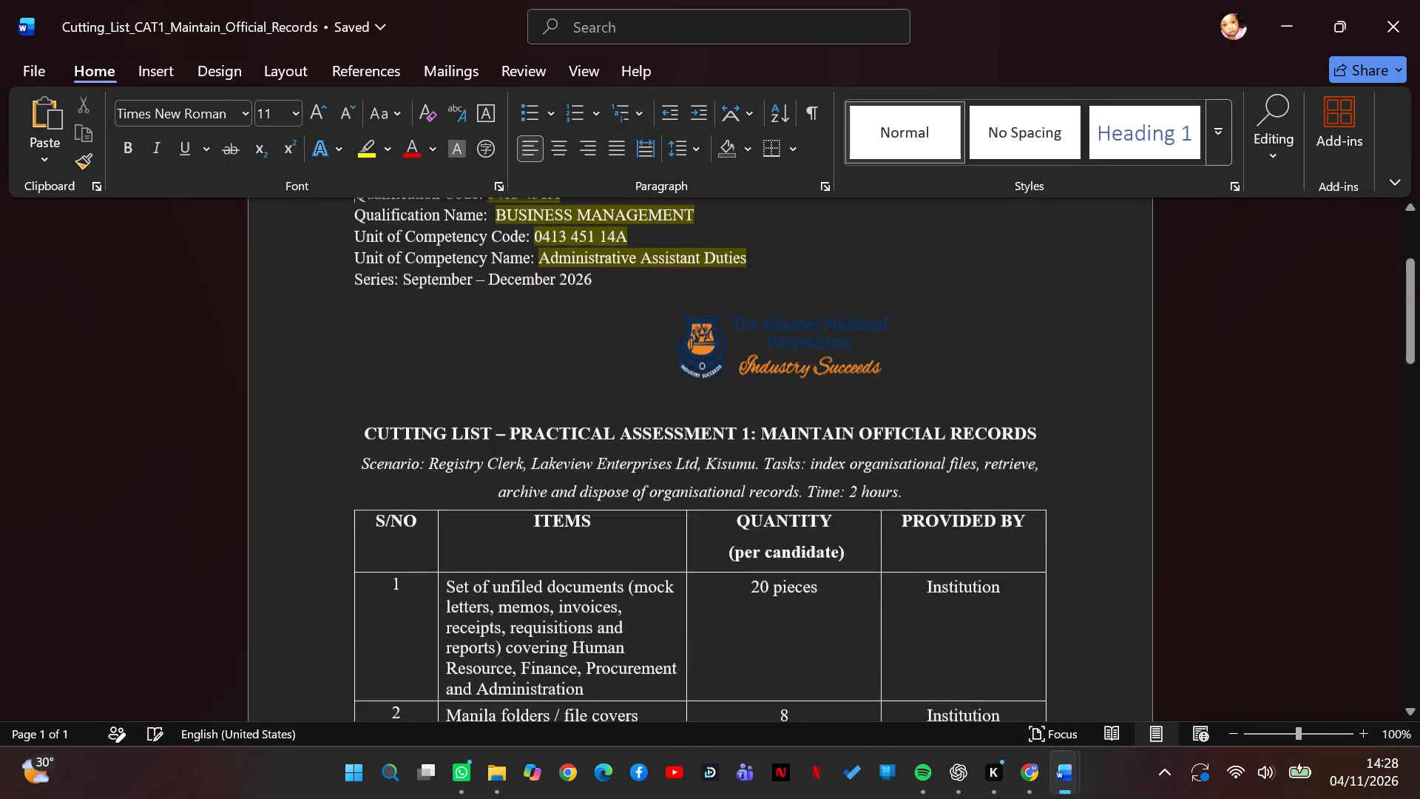
pyautogui.scroll(-10, 654, 487)
pyautogui.scroll(-11, 654, 486)
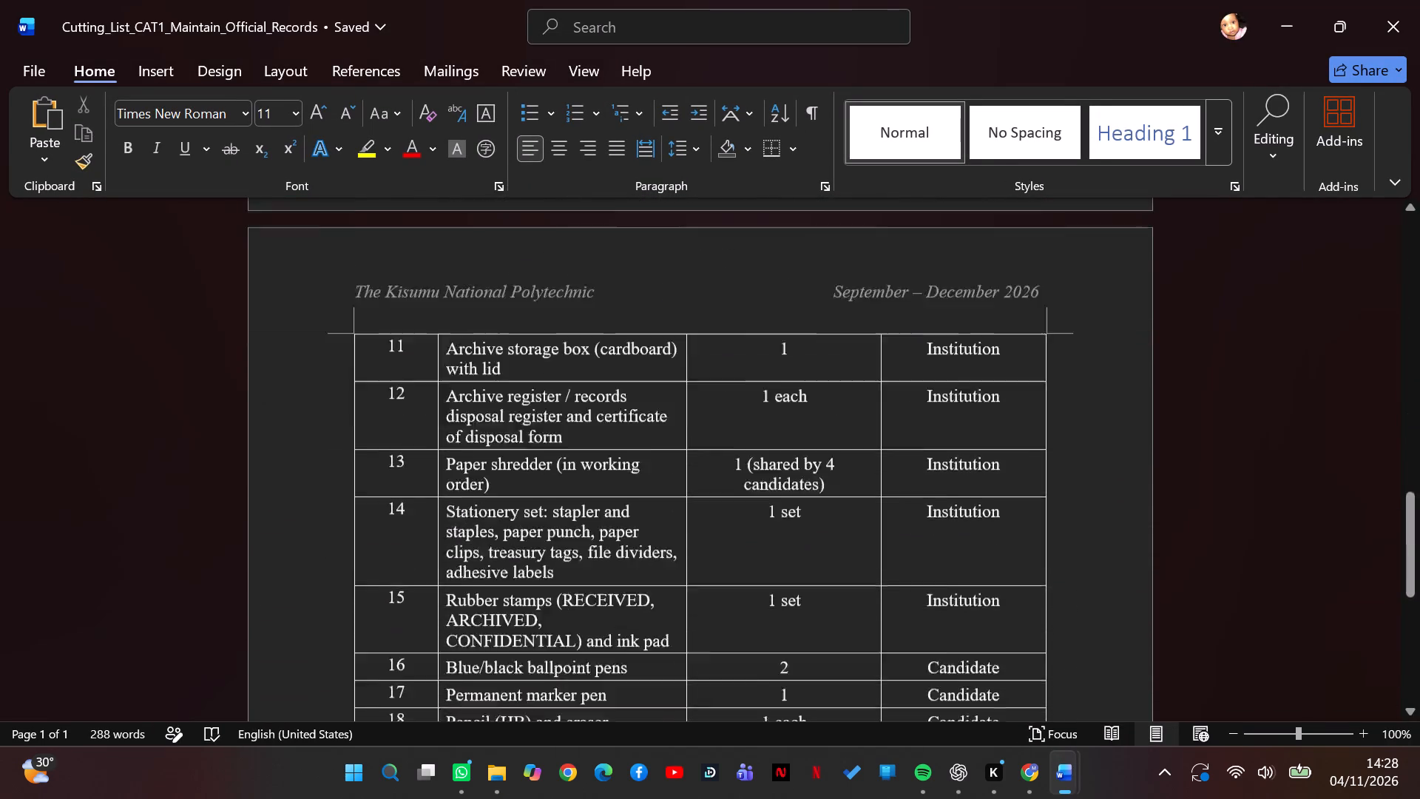
pyautogui.scroll(-16, 654, 486)
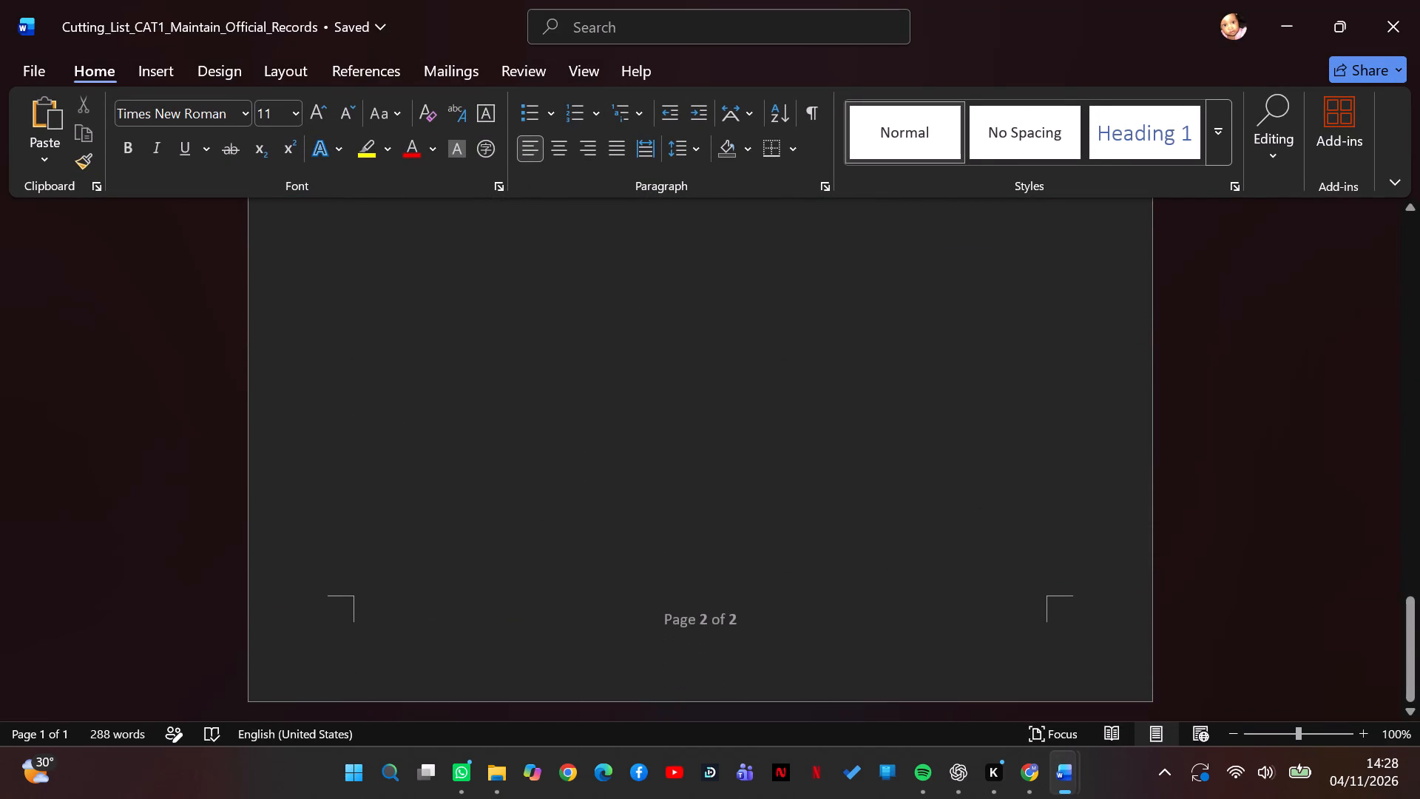
pyautogui.click(1281, 18)
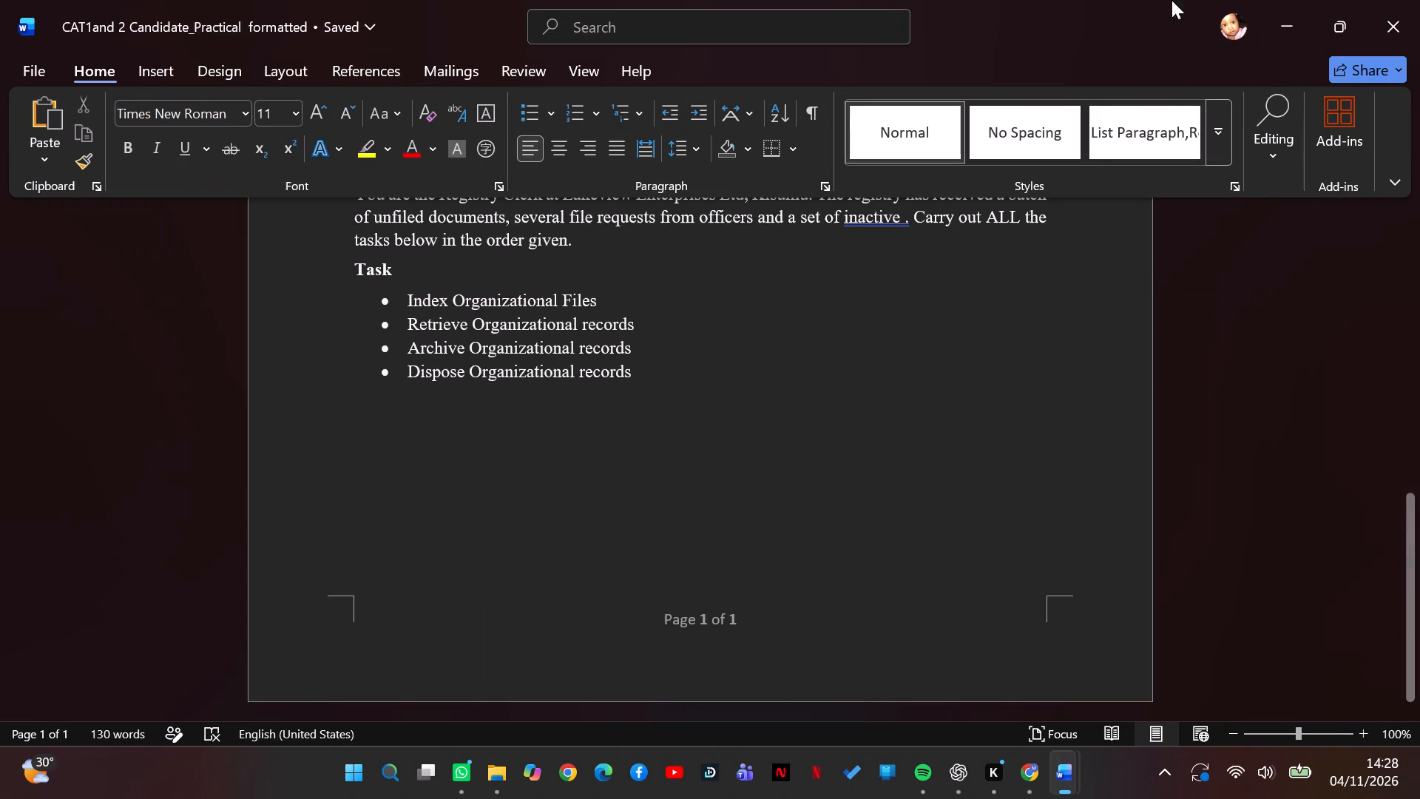
pyautogui.click(1271, 18)
# Open Observation_Checklist_OFFCAL RECORDS and review its evaluation items, marks, assessment summary and outcome sections.
pyautogui.doubleClick(606, 279)
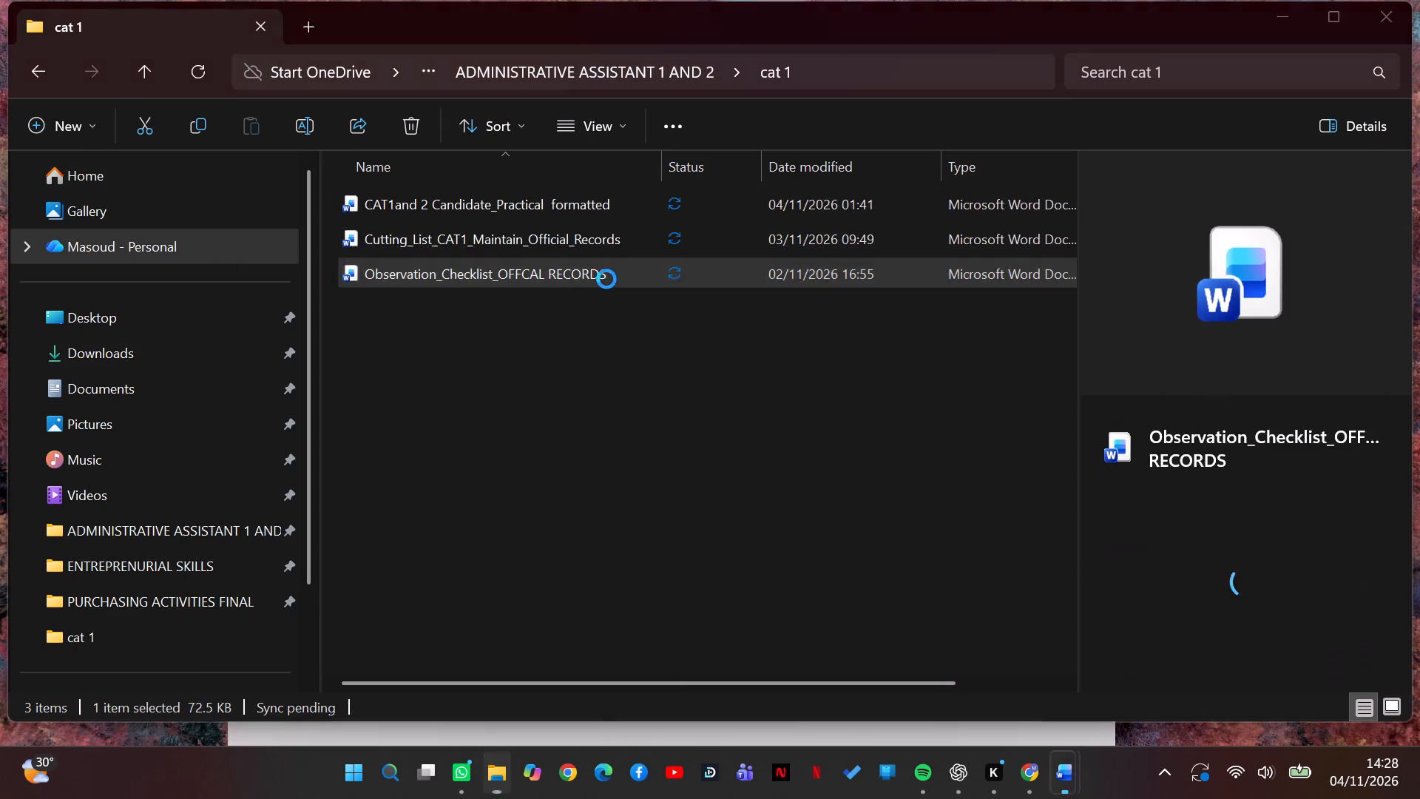
pyautogui.scroll(-8, 689, 392)
pyautogui.scroll(-18, 689, 392)
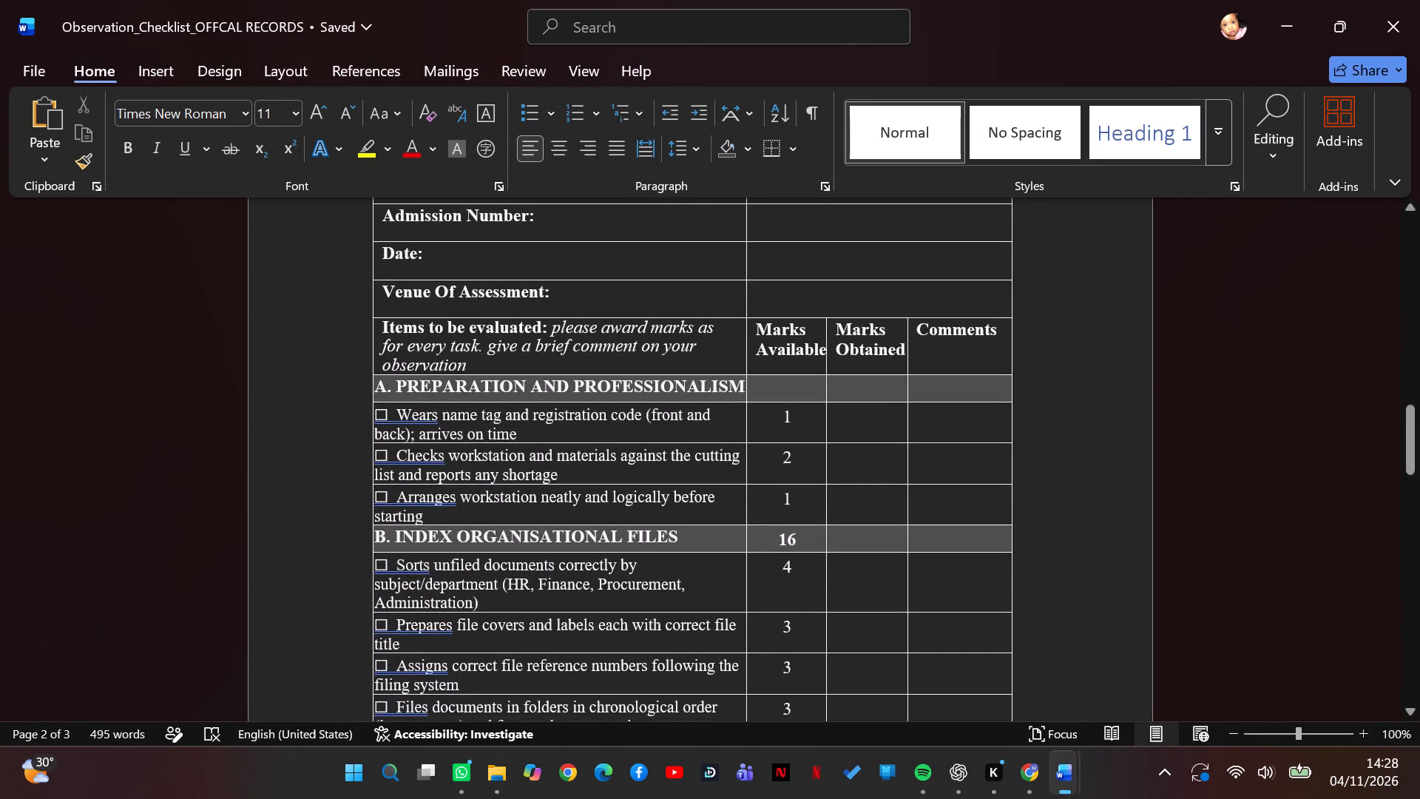
pyautogui.scroll(-3, 689, 392)
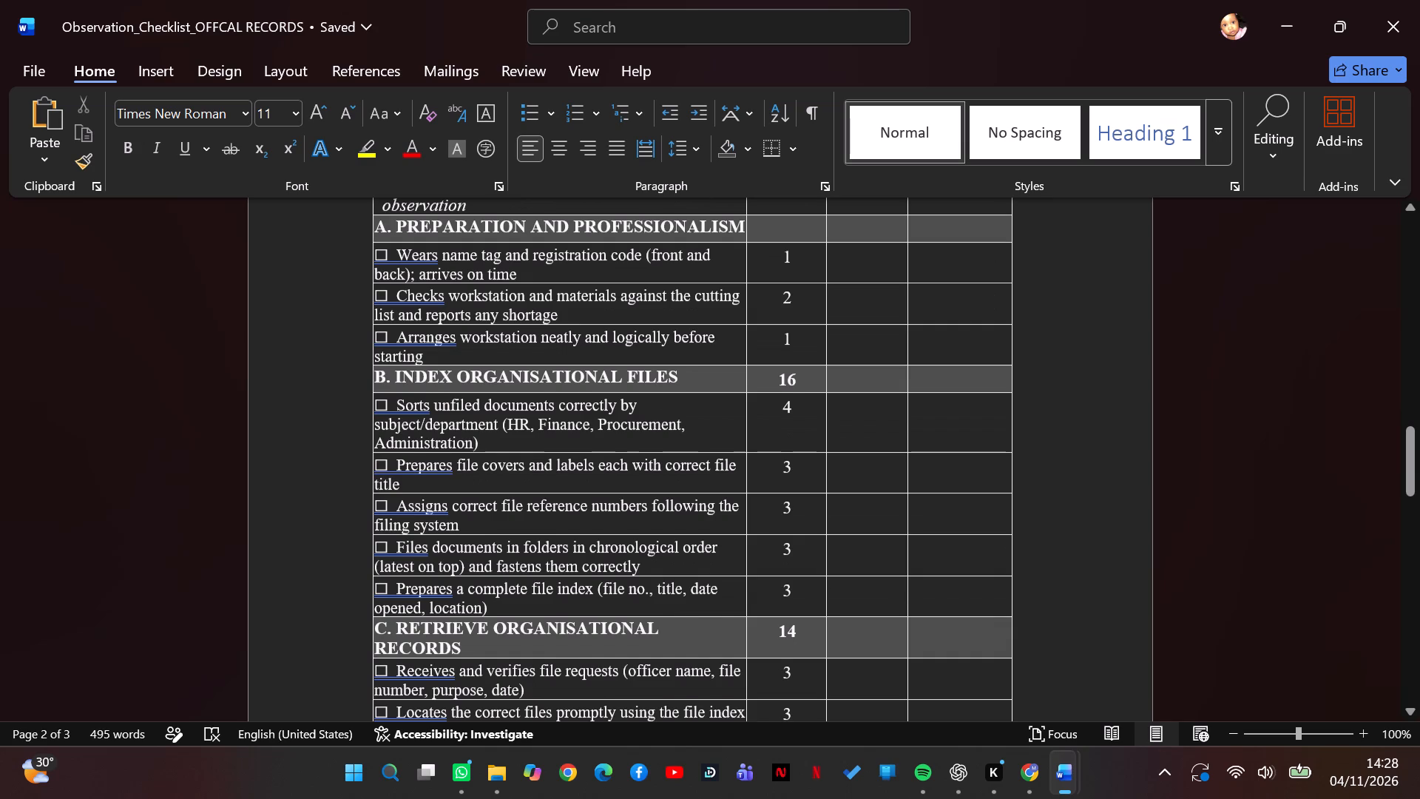
pyautogui.scroll(-2, 689, 392)
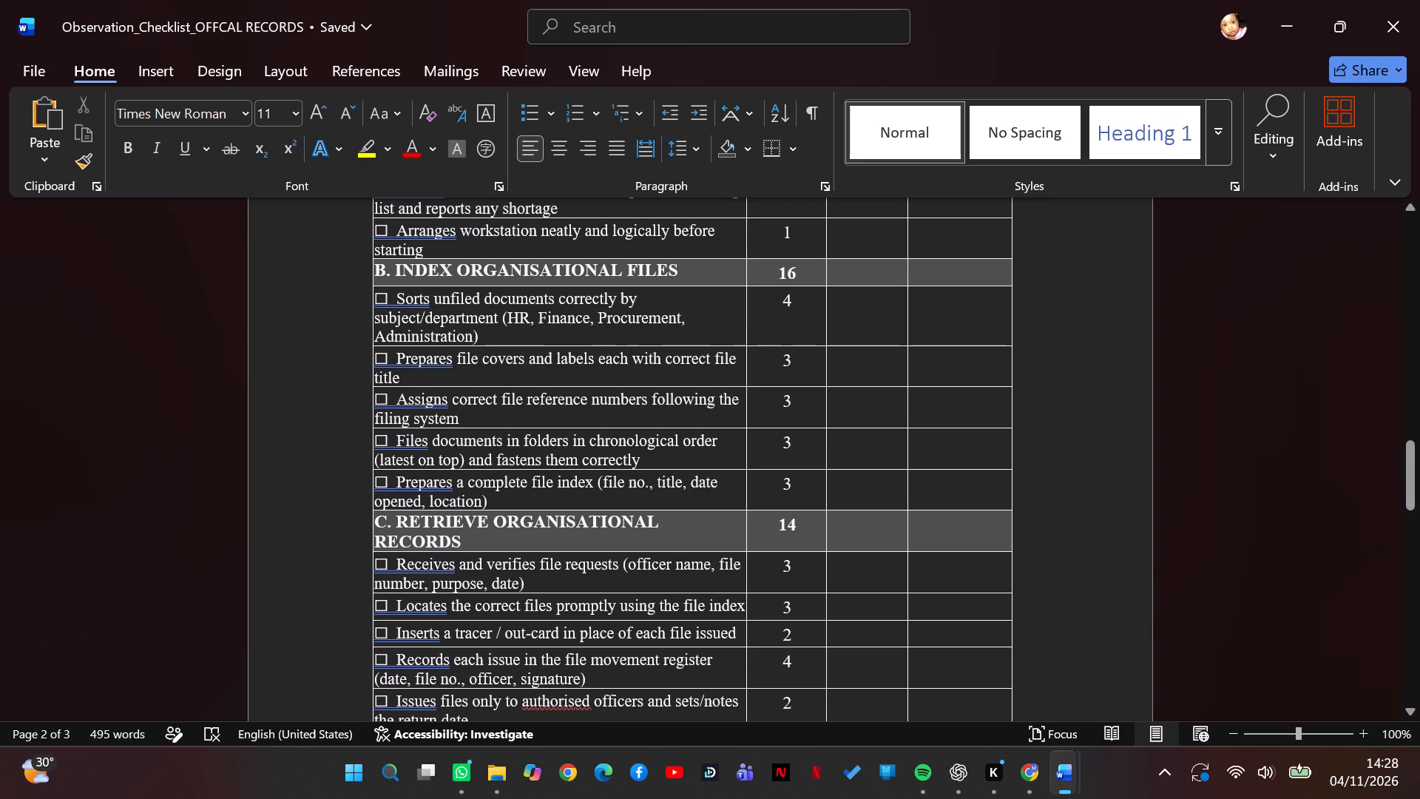
pyautogui.scroll(-20, 697, 448)
pyautogui.scroll(-10, 697, 448)
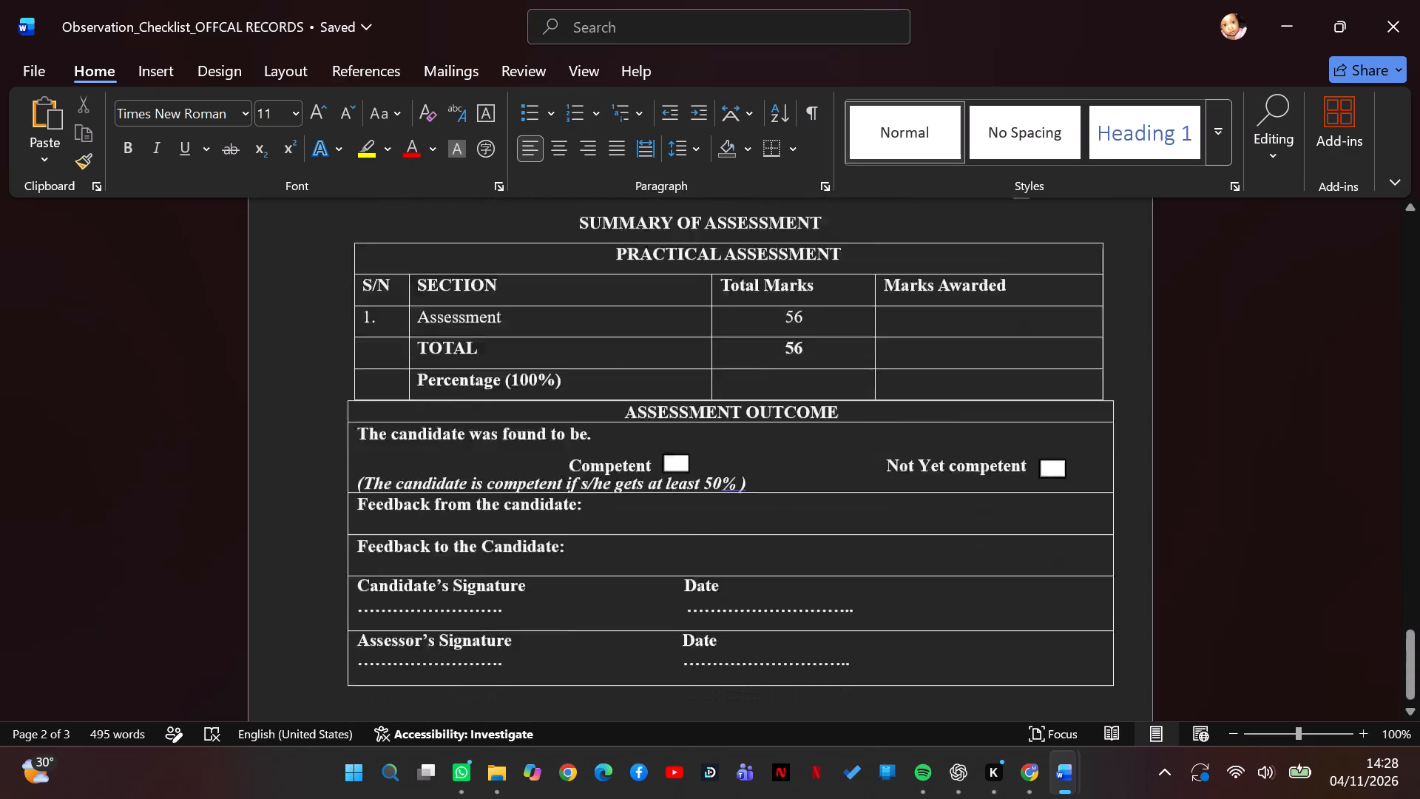
pyautogui.scroll(-6, 690, 438)
pyautogui.click(1282, 26)
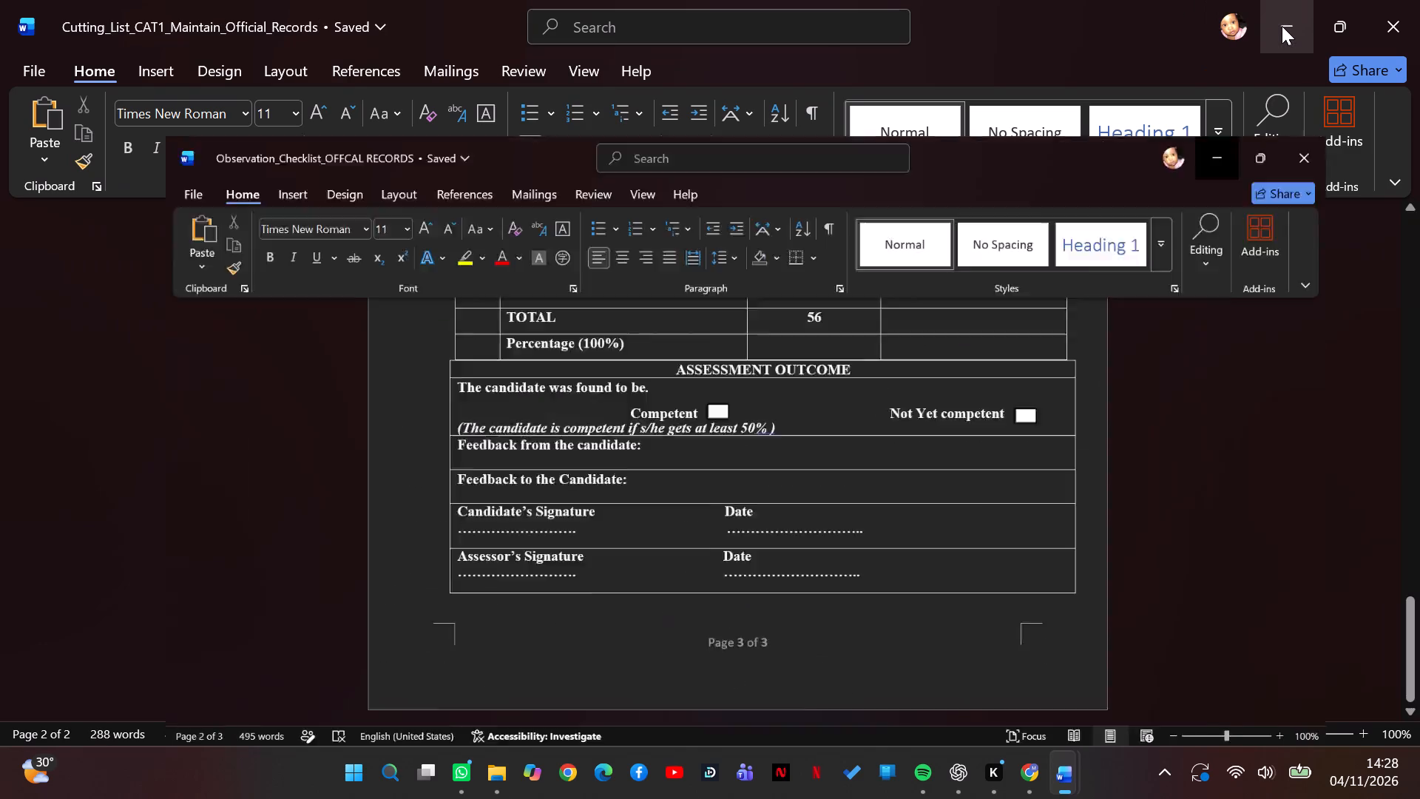
pyautogui.click(1285, 3)
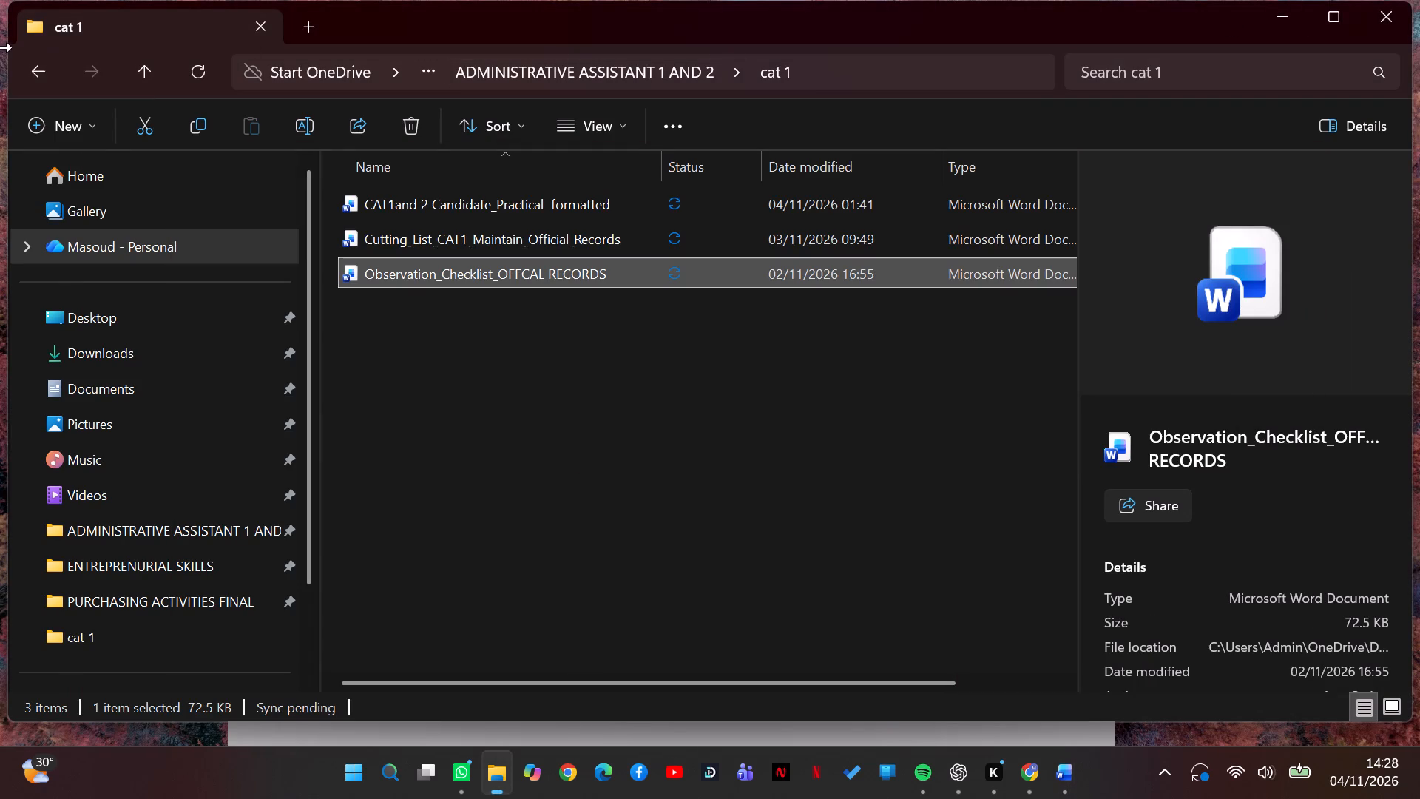
# Open Administrative Assistant Duties pract 2 from the cat 2 folder and review its task list.
pyautogui.click(30, 68)
pyautogui.doubleClick(388, 235)
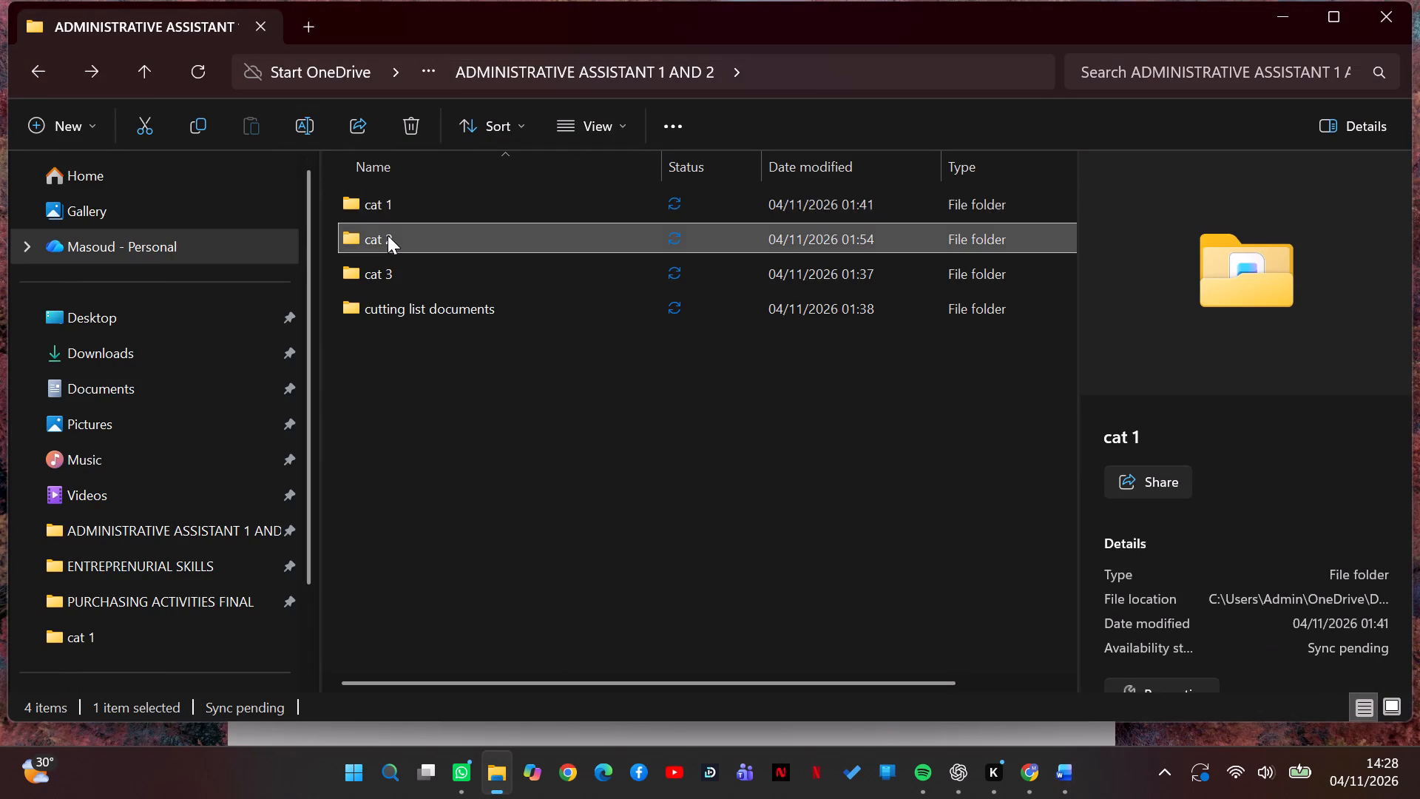
pyautogui.doubleClick(425, 208)
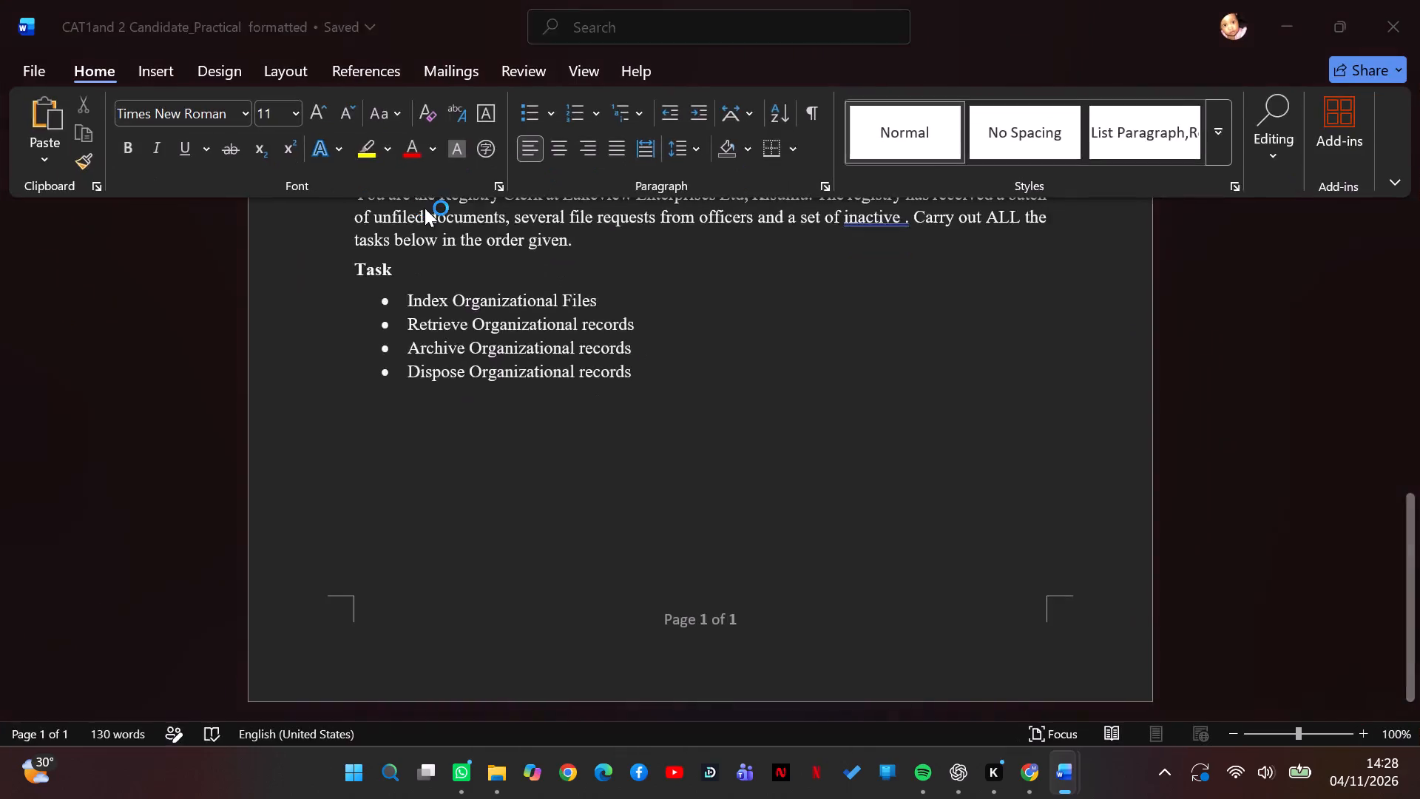
pyautogui.scroll(-13, 483, 305)
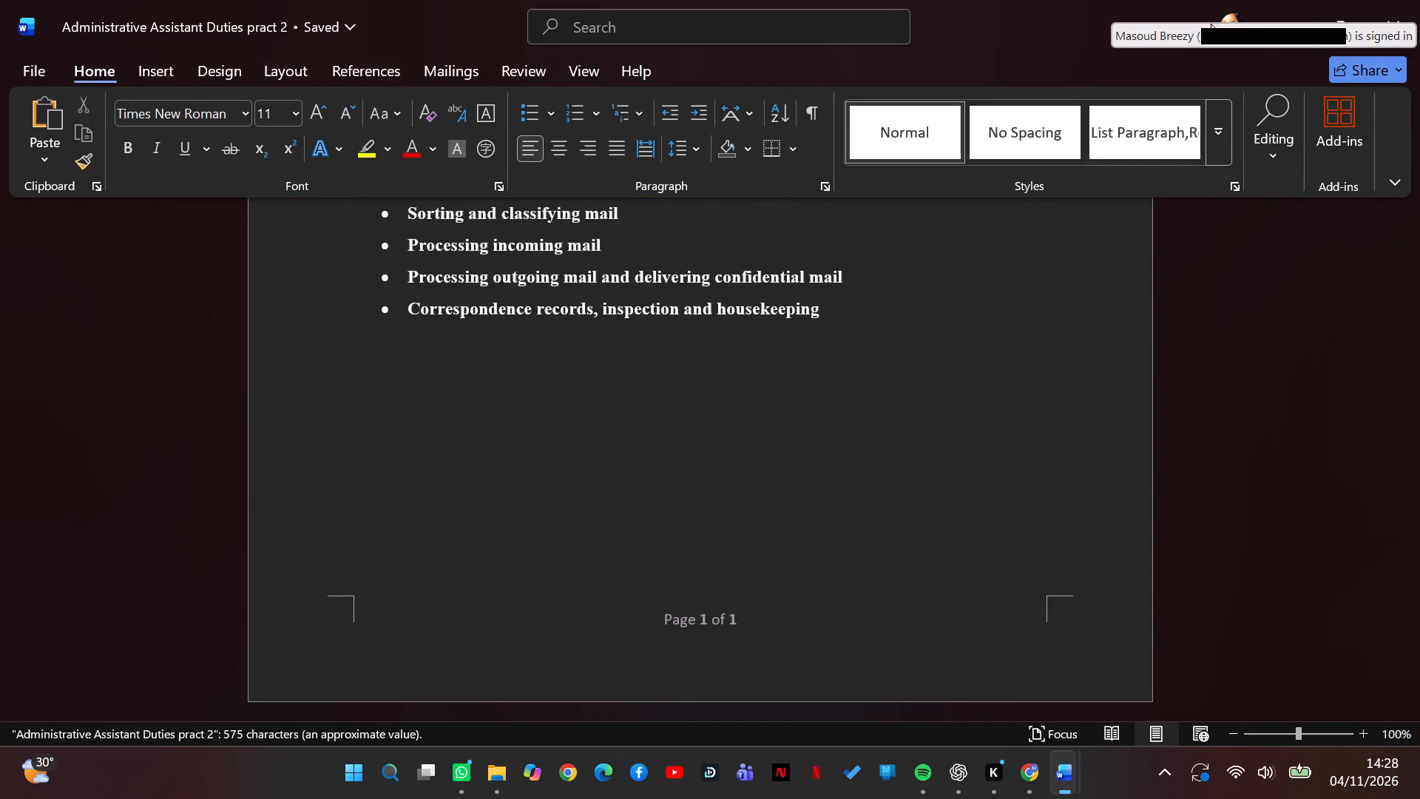
pyautogui.click(1303, 18)
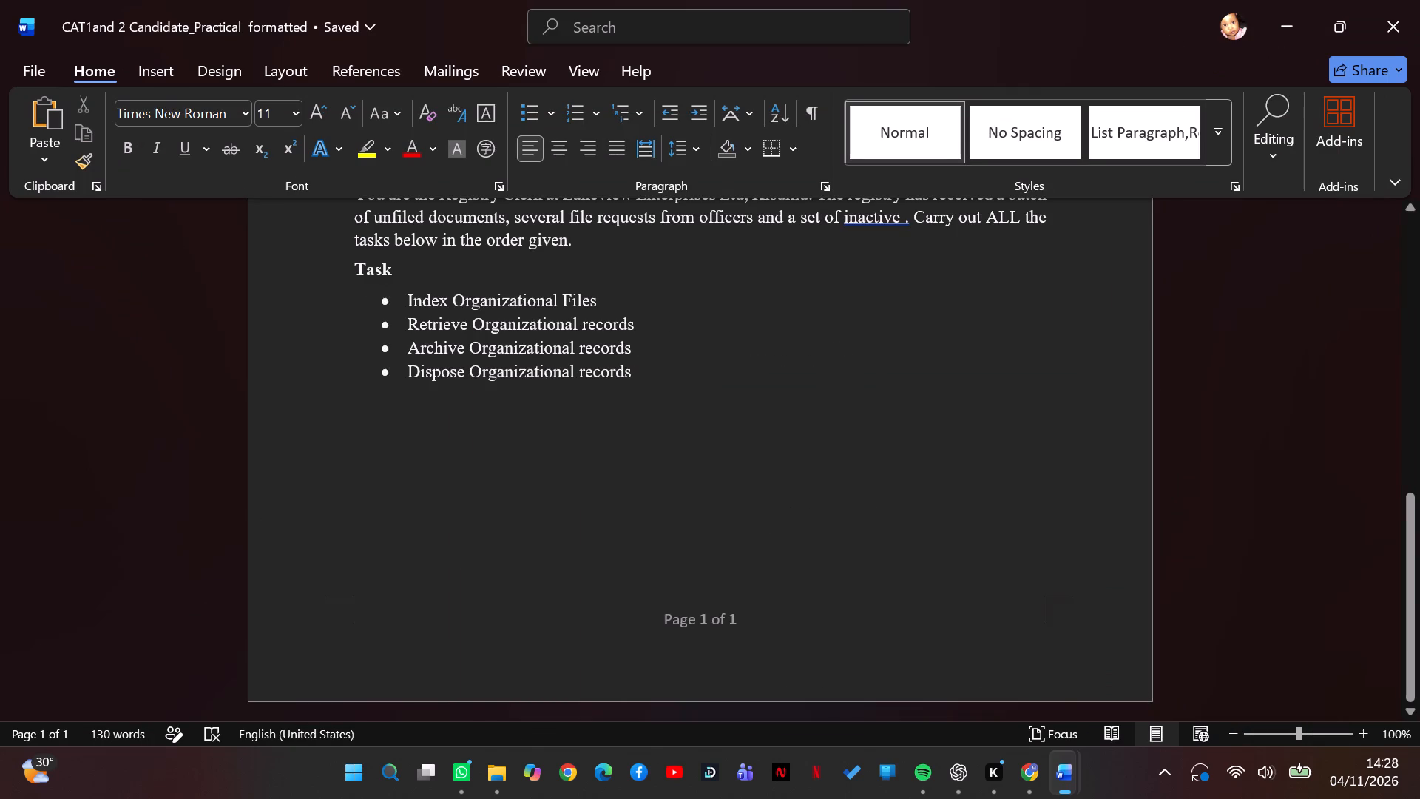
pyautogui.click(1419, 20)
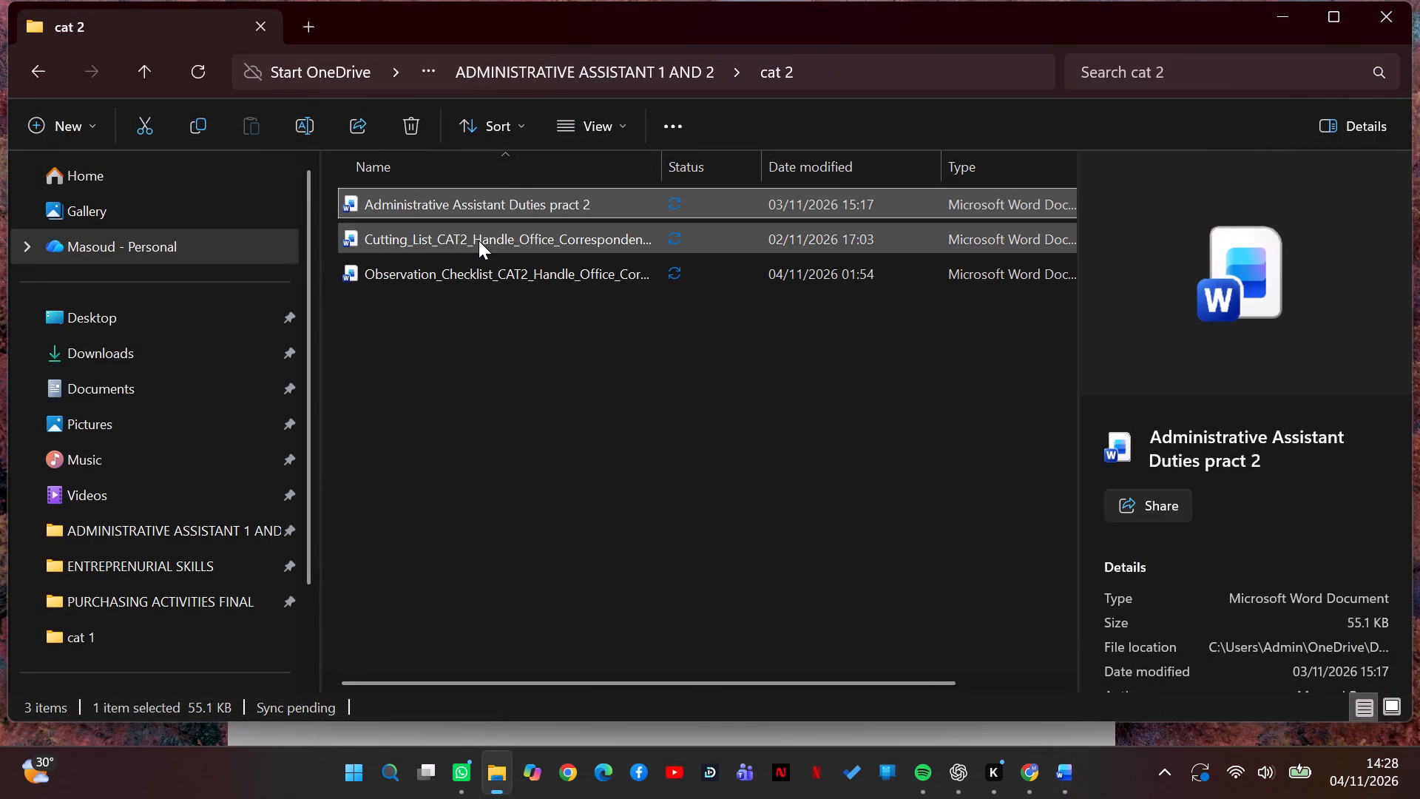
# Open Cutting_List_CAT2_Handle_Office_Correspondences and review its scenario and the full table of items, quantities and providers.
pyautogui.doubleClick(479, 240)
pyautogui.scroll(-7, 618, 357)
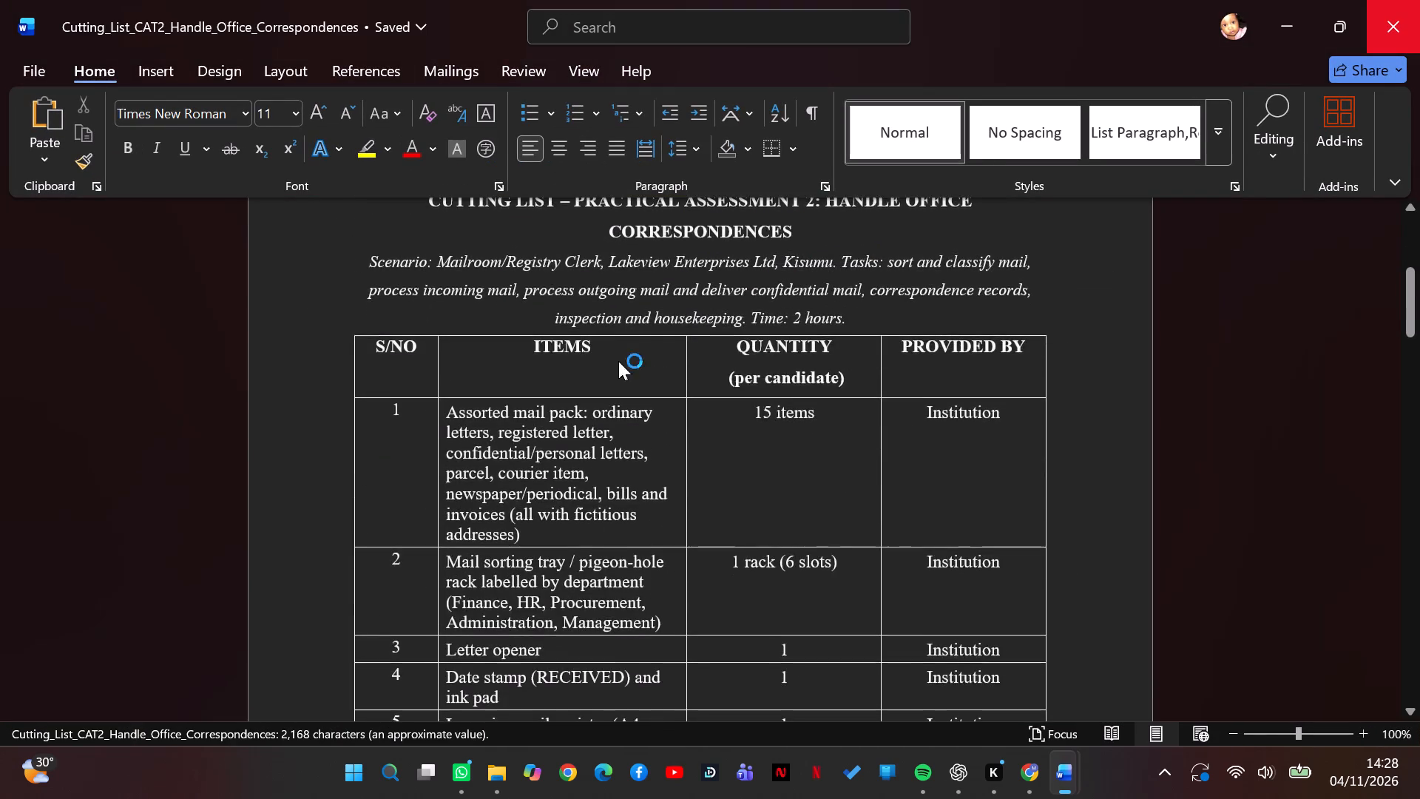
pyautogui.scroll(-5, 618, 361)
pyautogui.scroll(2, 618, 361)
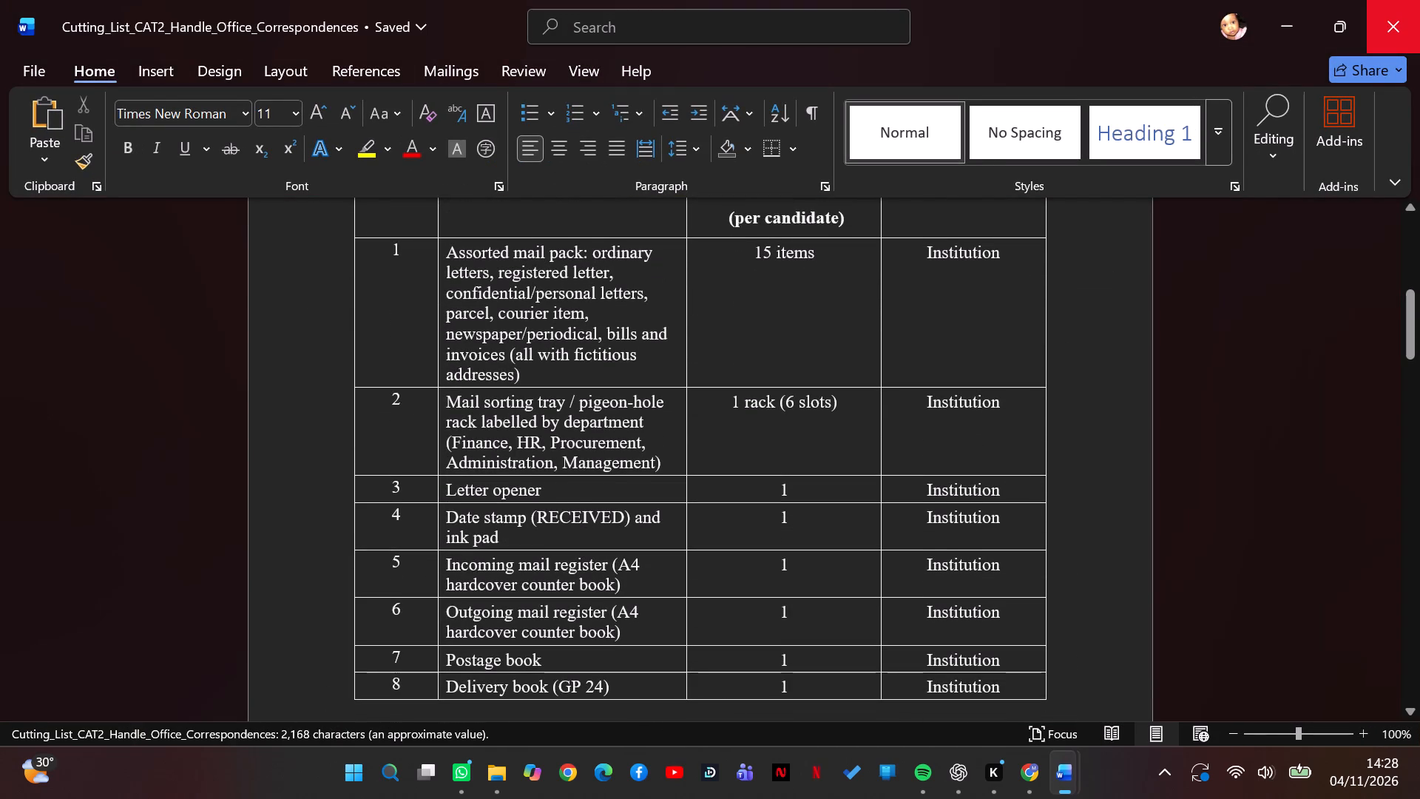
pyautogui.scroll(-5, 618, 361)
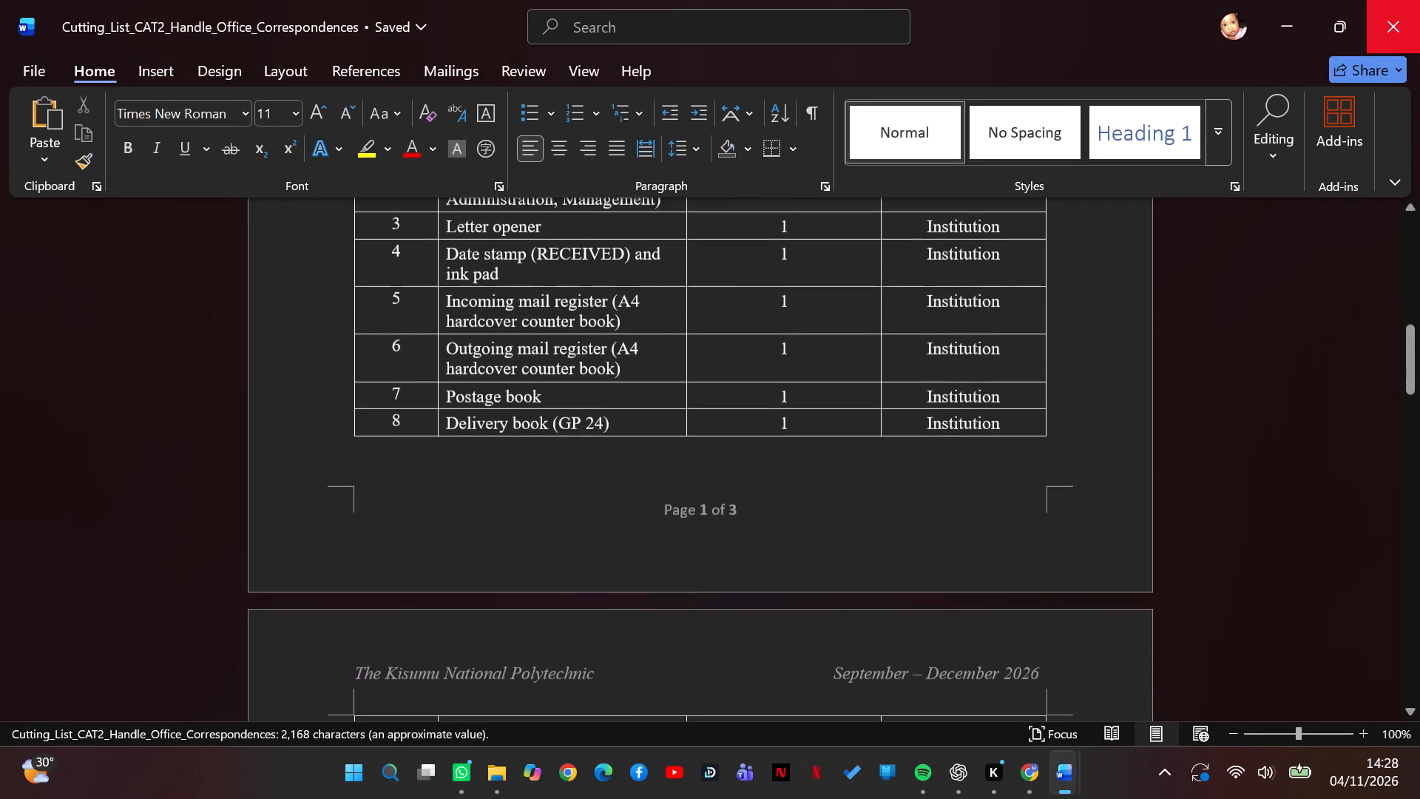
pyautogui.scroll(-14, 618, 361)
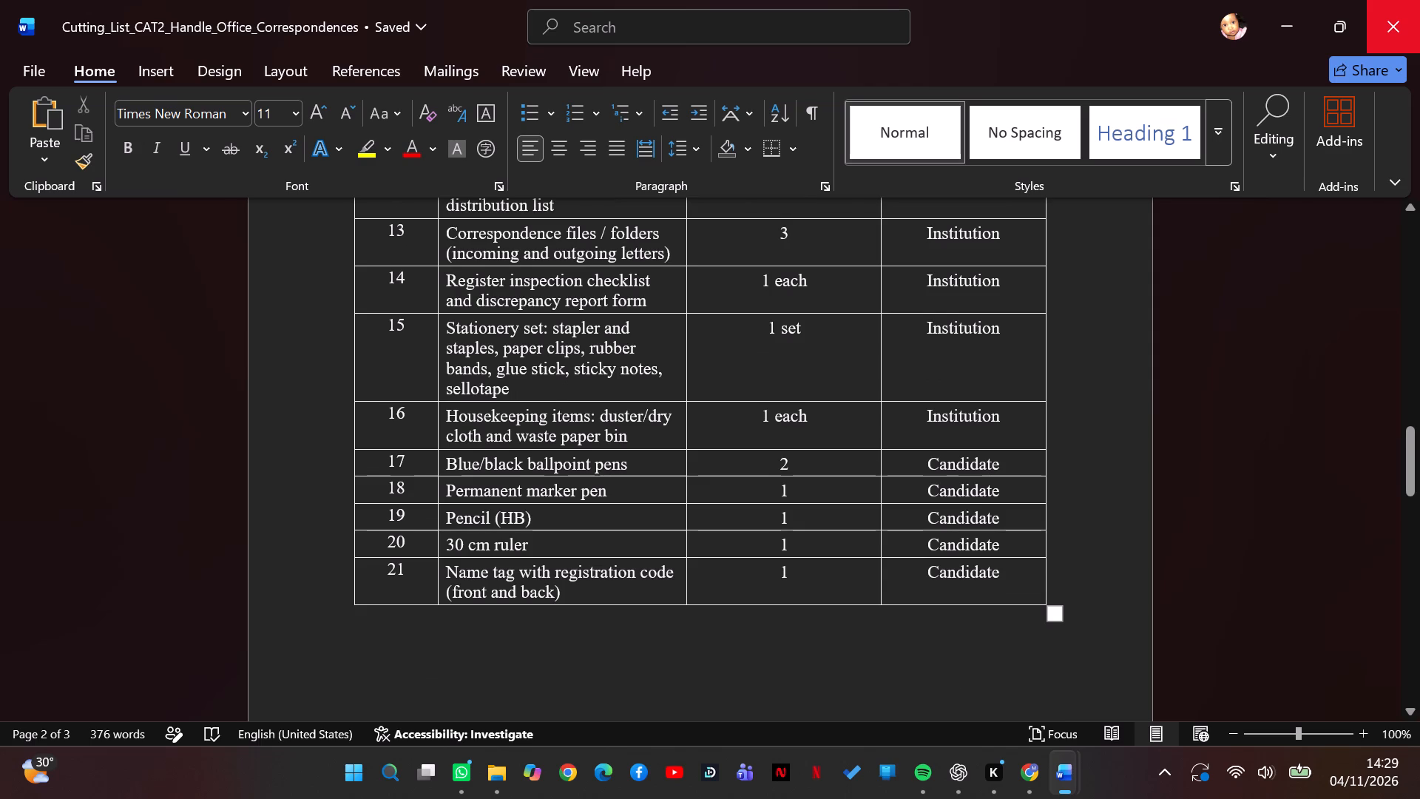
pyautogui.scroll(2, 504, 351)
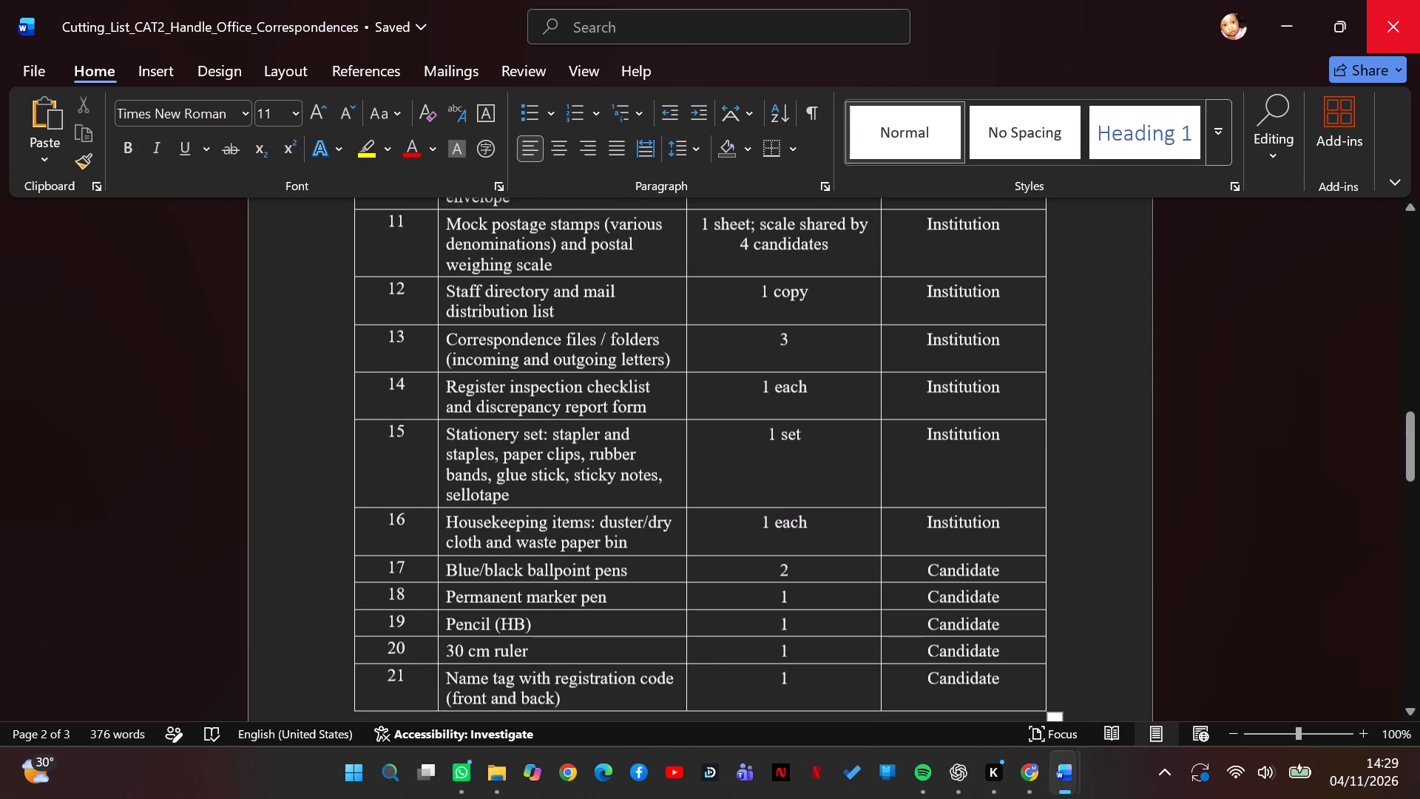
pyautogui.click(1281, 7)
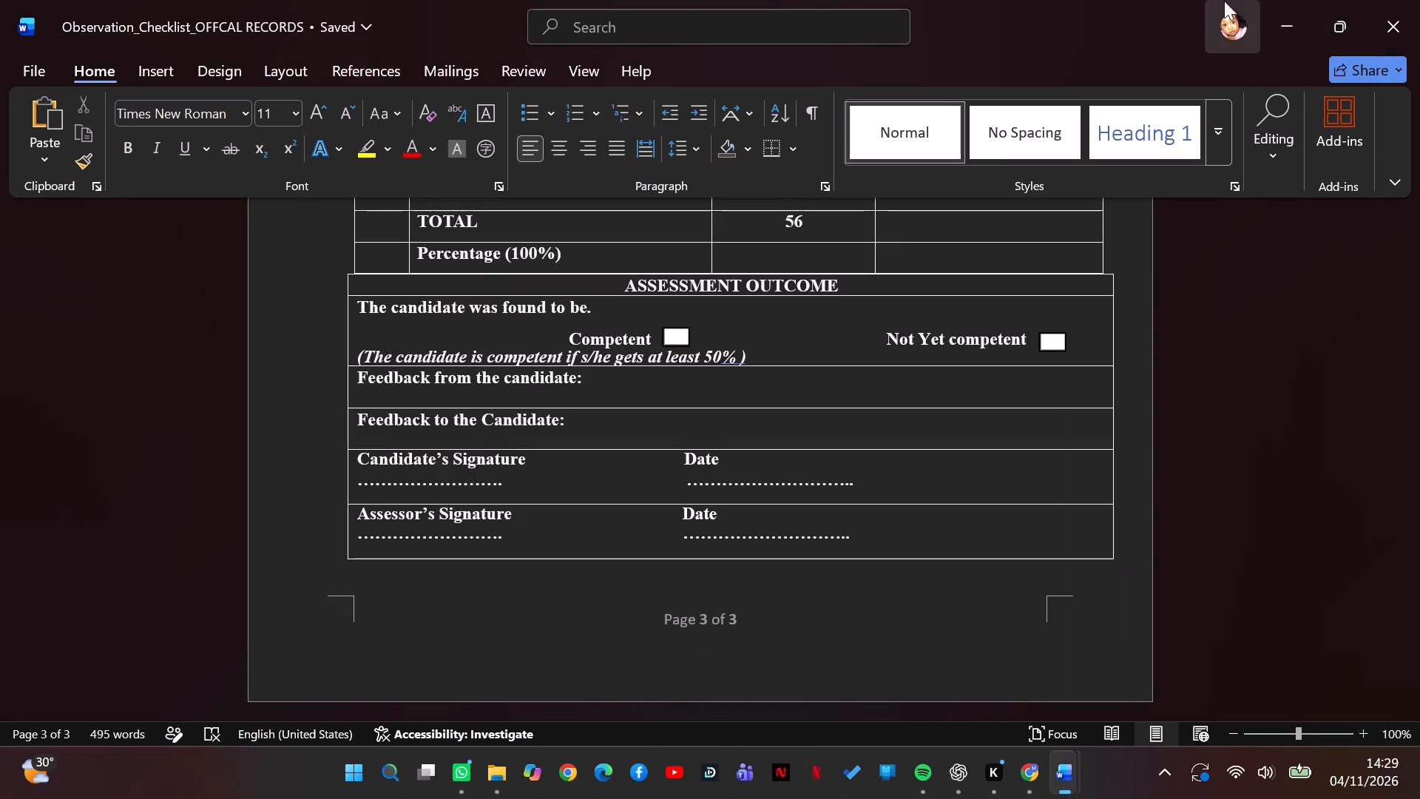
pyautogui.click(1285, 8)
# Open Observation_Checklist_CAT2_Handle_Office_Correspondences and review its evaluation items and marks, then close it.
pyautogui.doubleClick(609, 280)
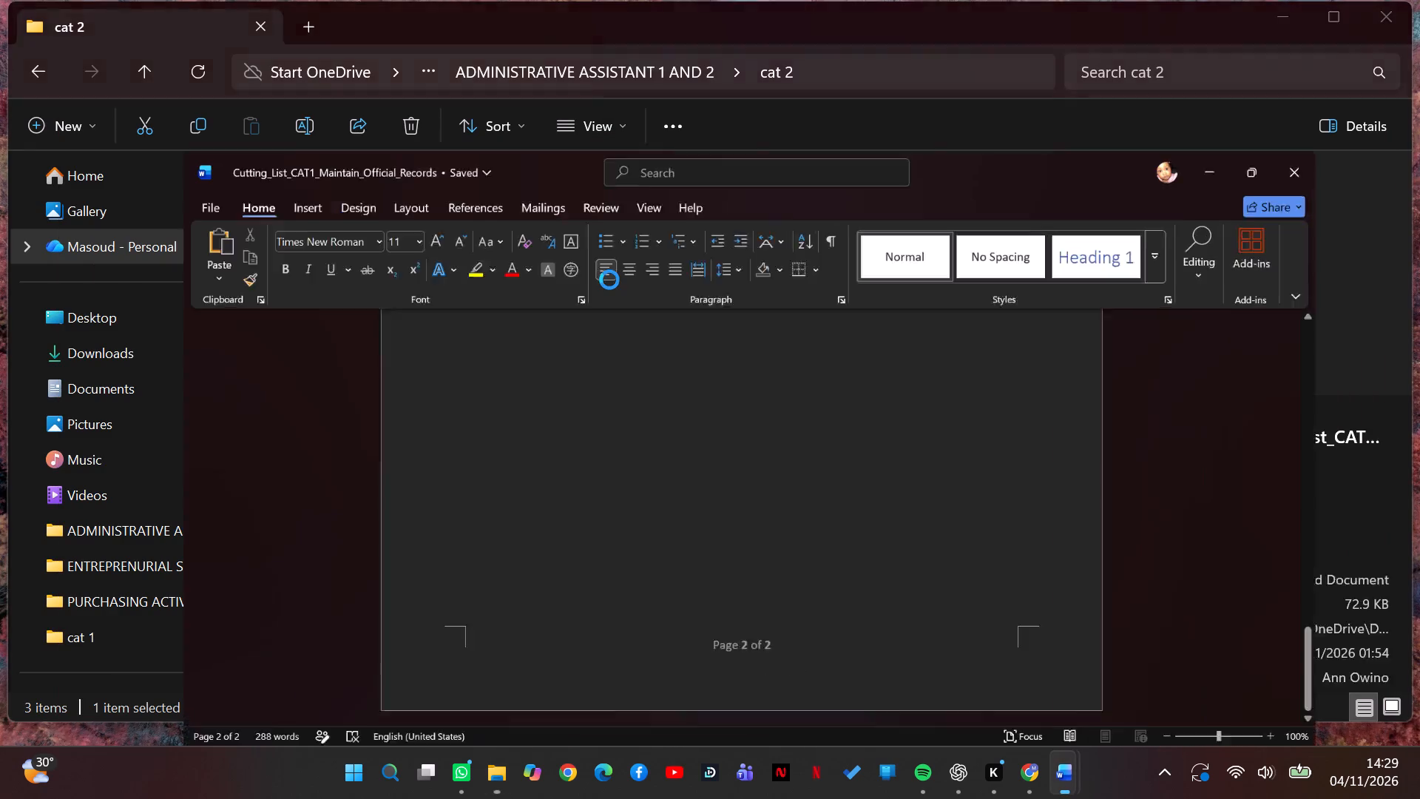
pyautogui.scroll(-14, 629, 368)
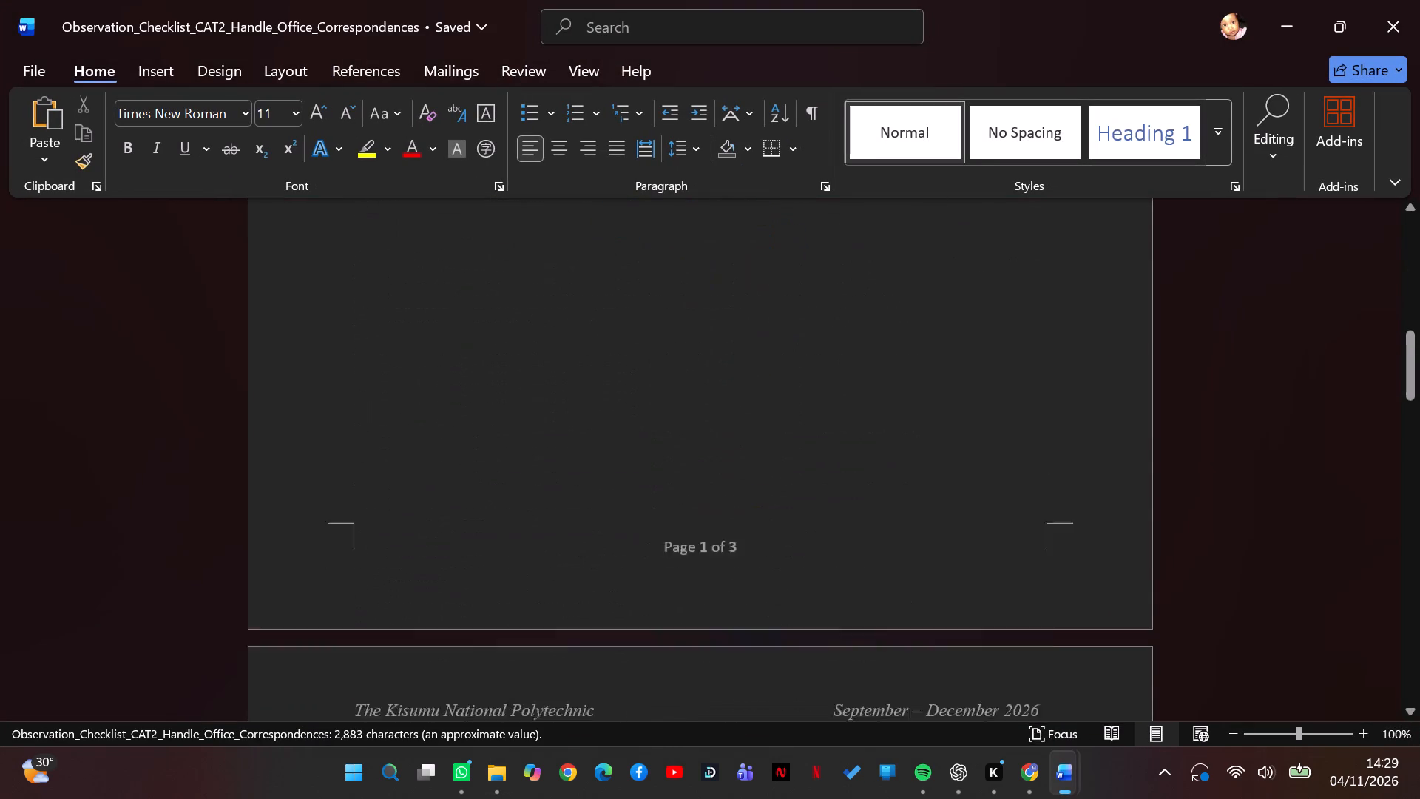
pyautogui.scroll(-15, 633, 366)
pyautogui.scroll(-7, 635, 365)
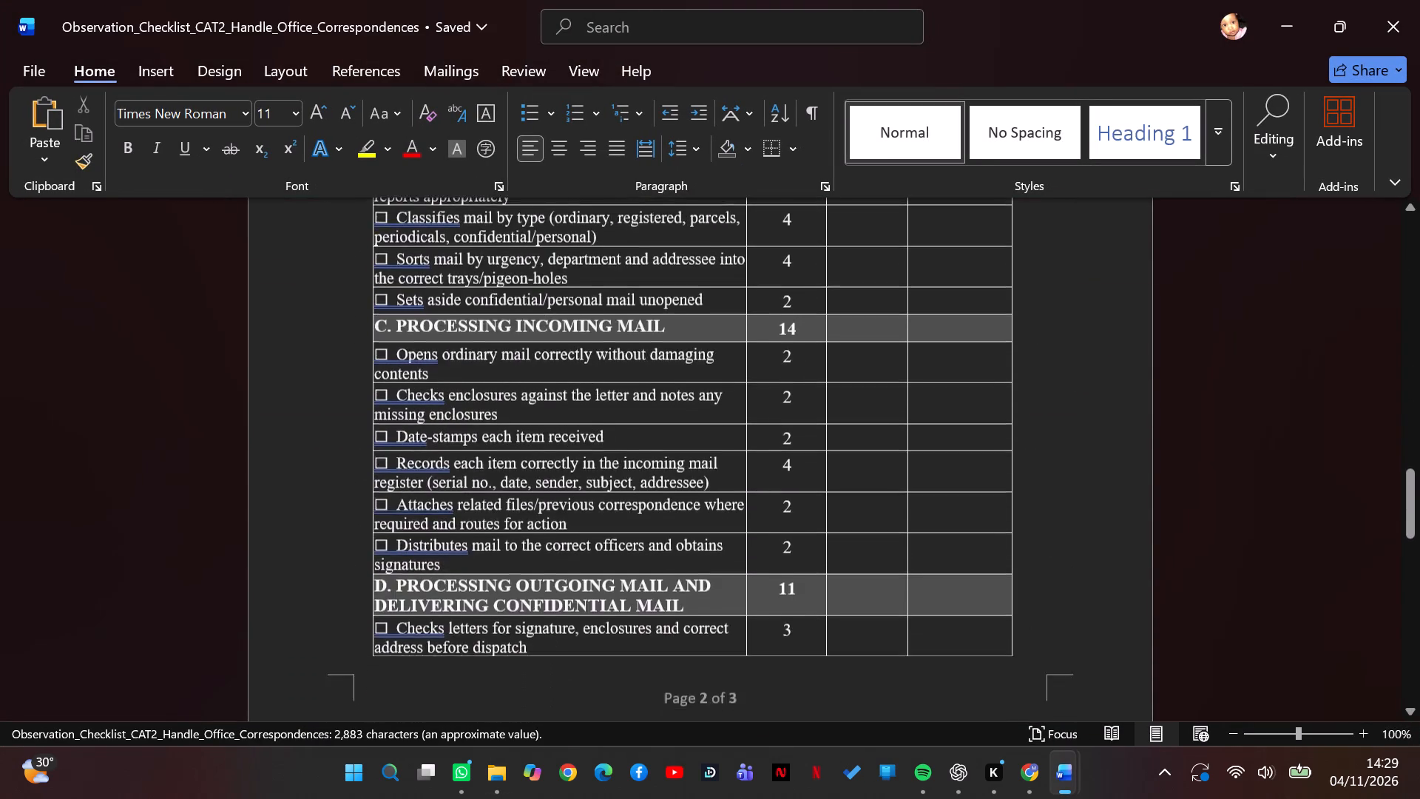
pyautogui.scroll(-12, 636, 365)
pyautogui.click(1406, 0)
pyautogui.click(1404, 16)
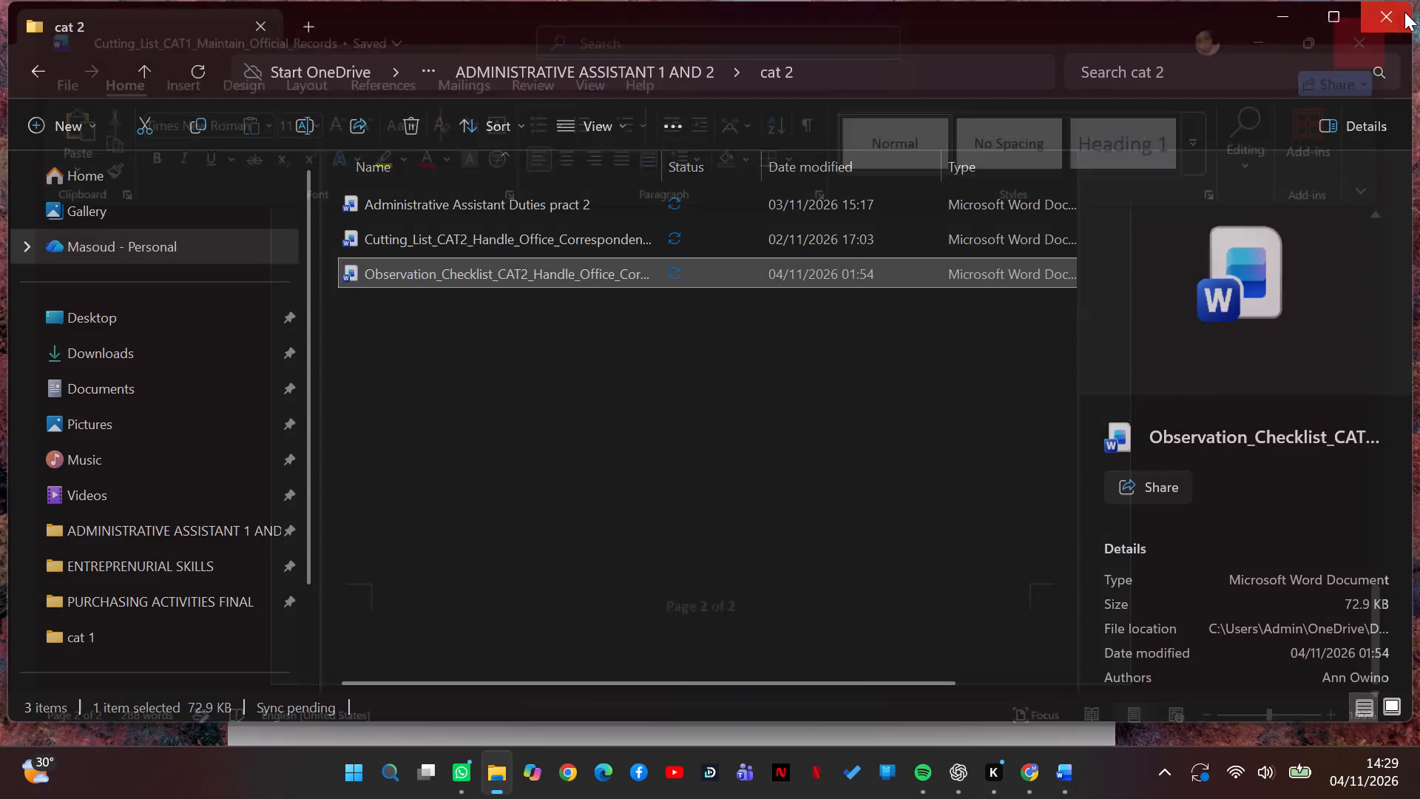
# Open CAT3_Candidate_Practical from the cat 3 folder and review its candidate instructions and task list, then close it.
pyautogui.click(44, 75)
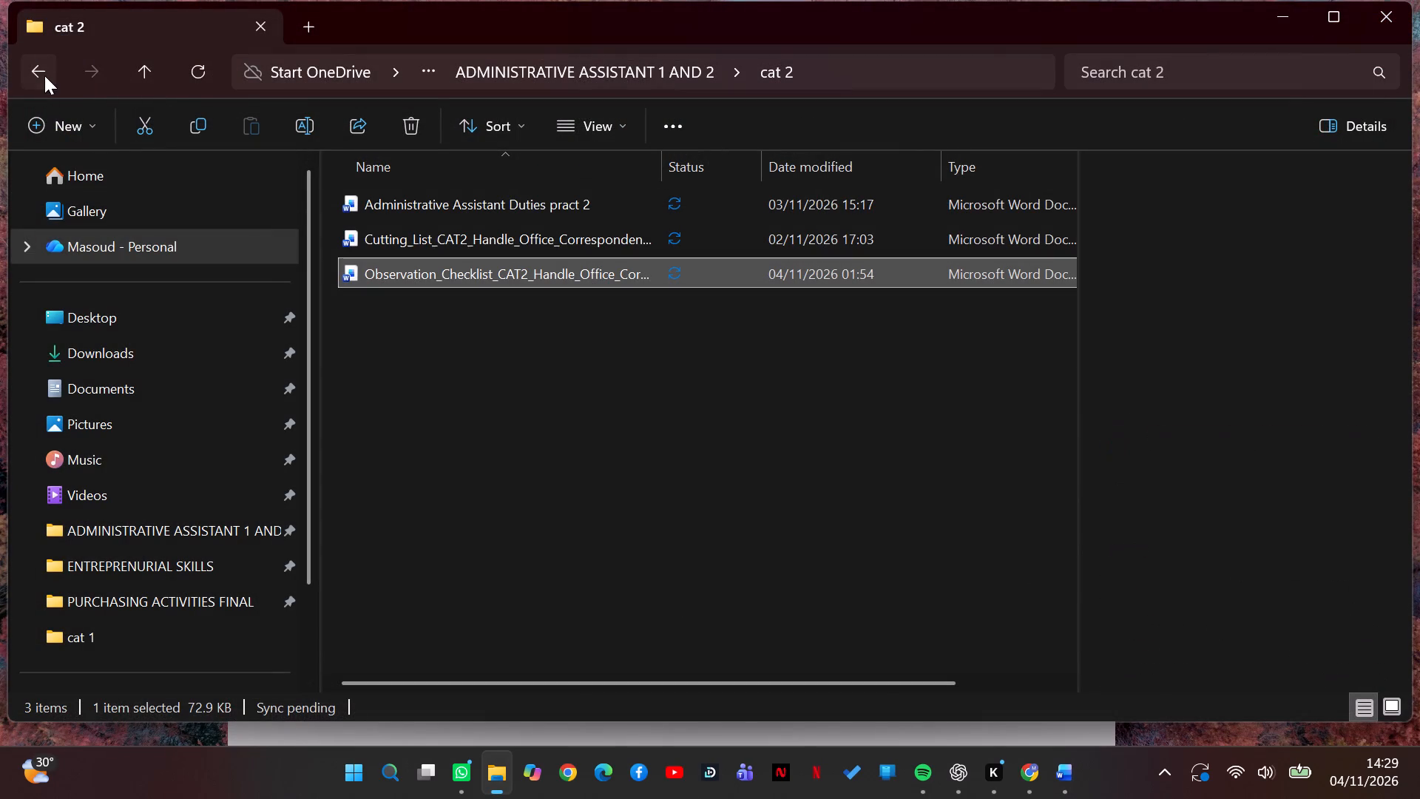
pyautogui.doubleClick(410, 271)
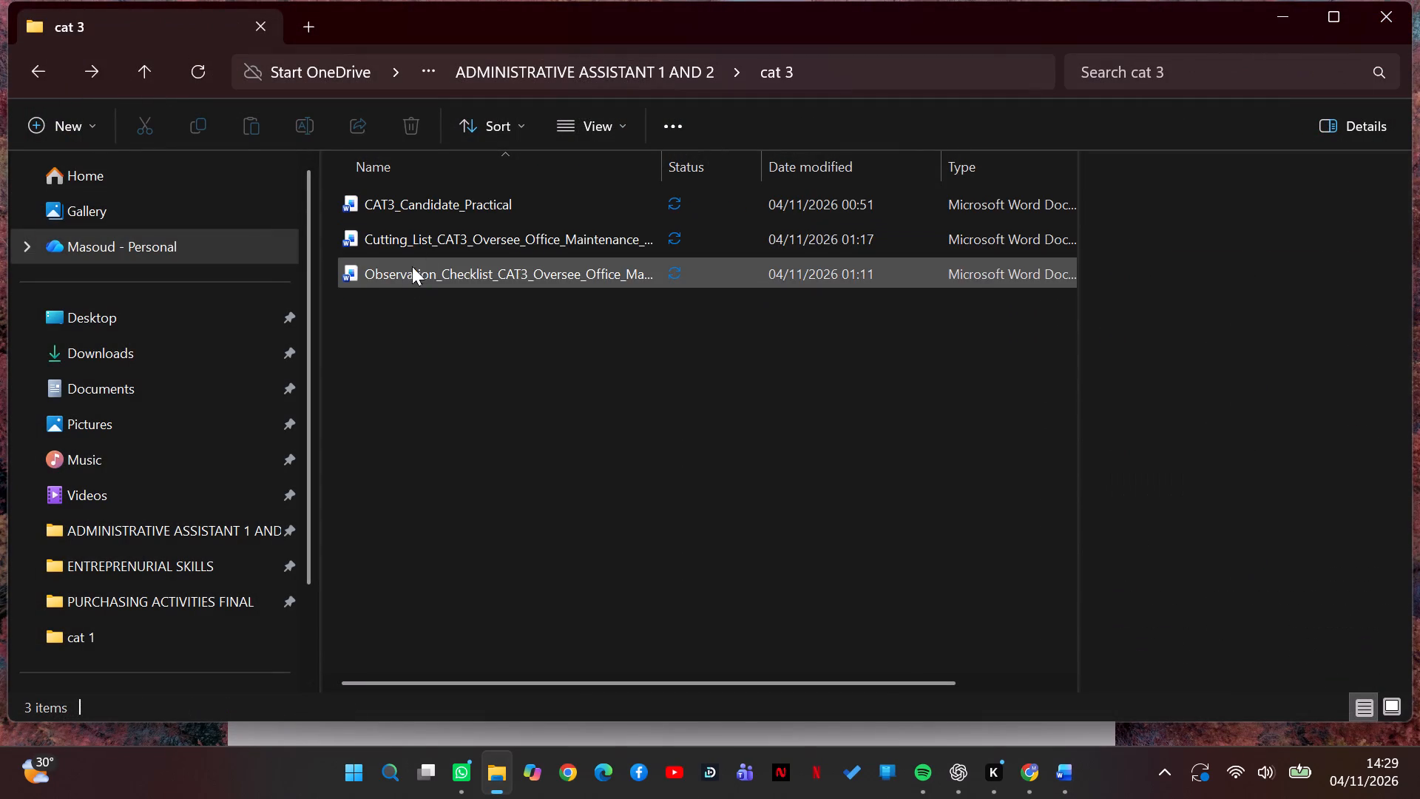
pyautogui.doubleClick(444, 212)
pyautogui.scroll(-10, 502, 328)
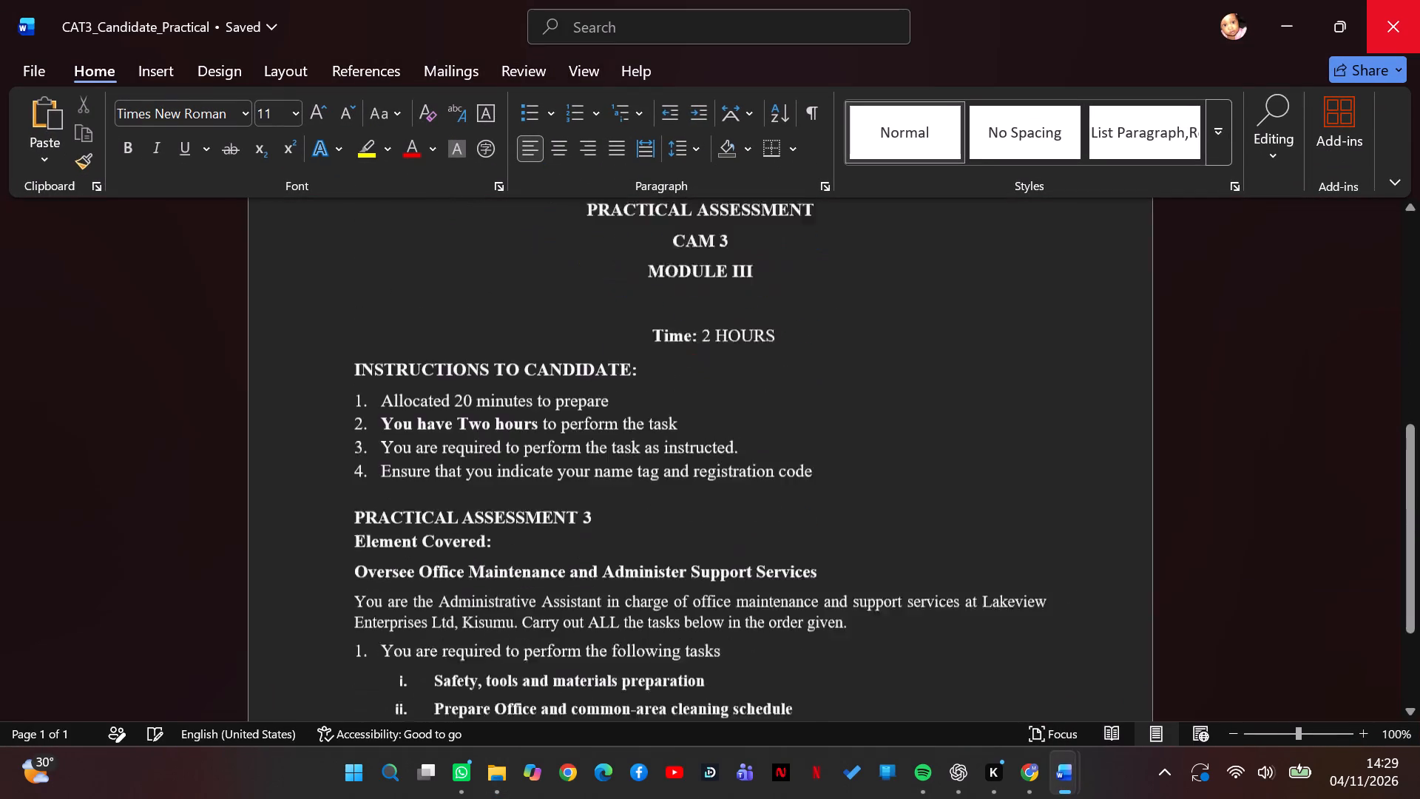
pyautogui.scroll(-4, 503, 327)
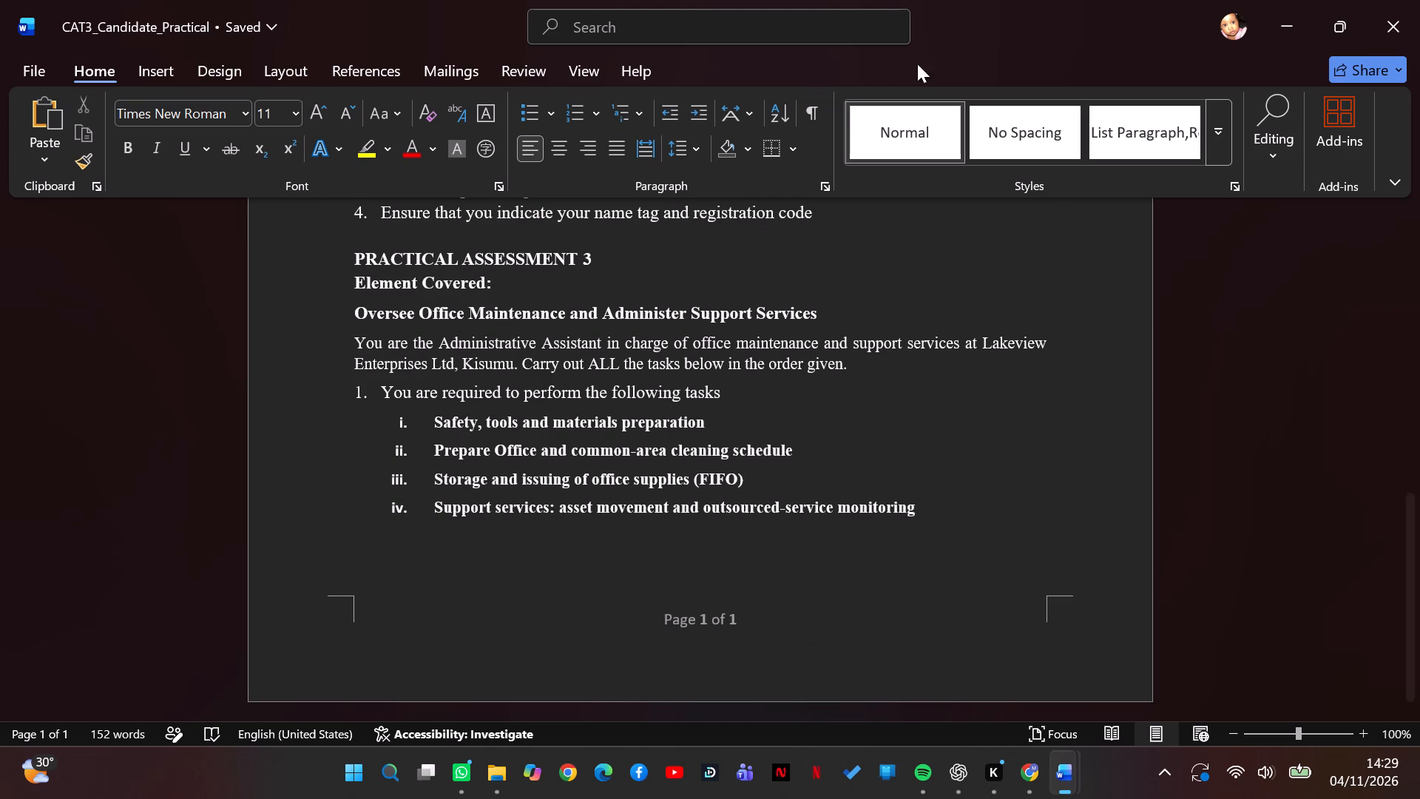
pyautogui.click(1382, 0)
pyautogui.click(1419, 1)
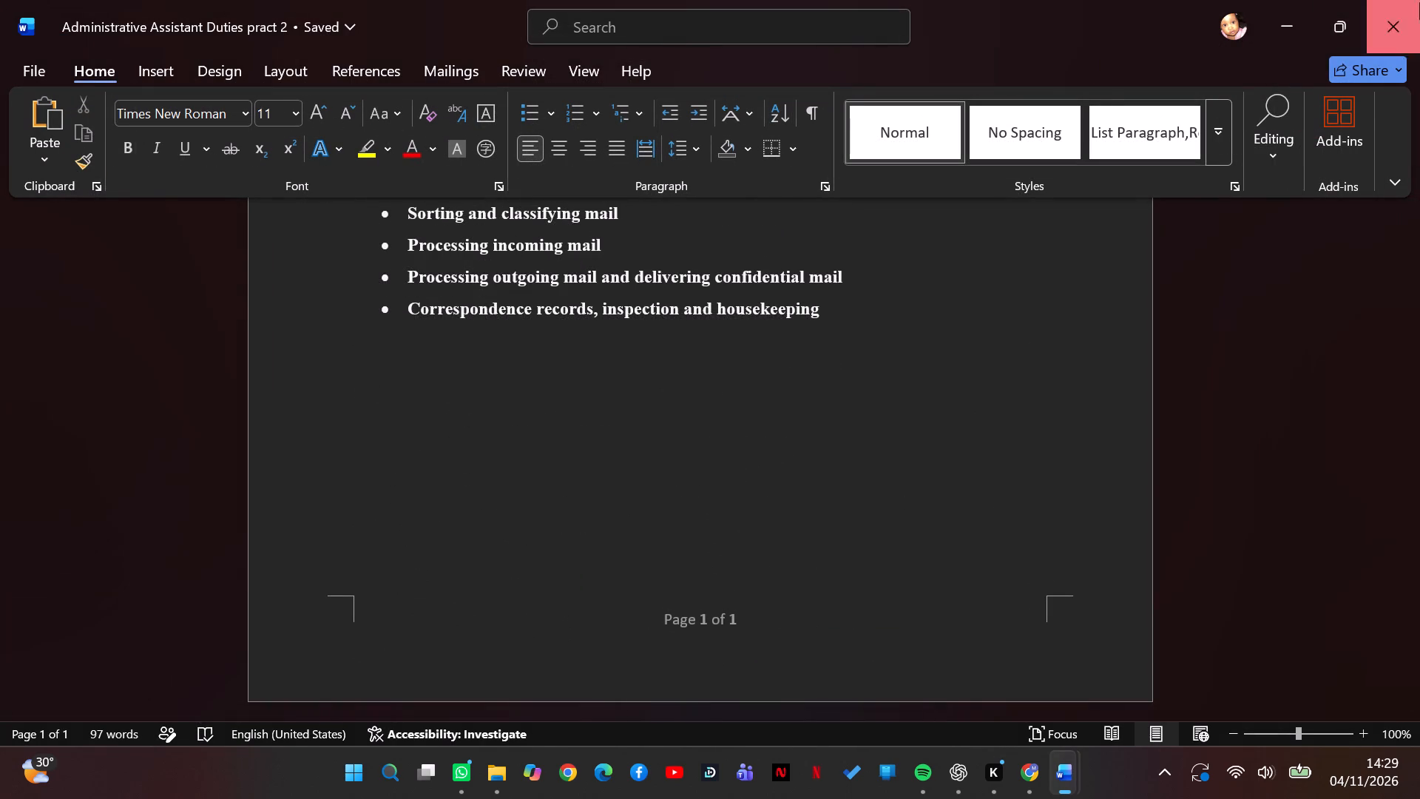
# Open the CAT3 cutting list from the cat 3 folder and delete the floor plan sketch row from its items table.
pyautogui.doubleClick(619, 229)
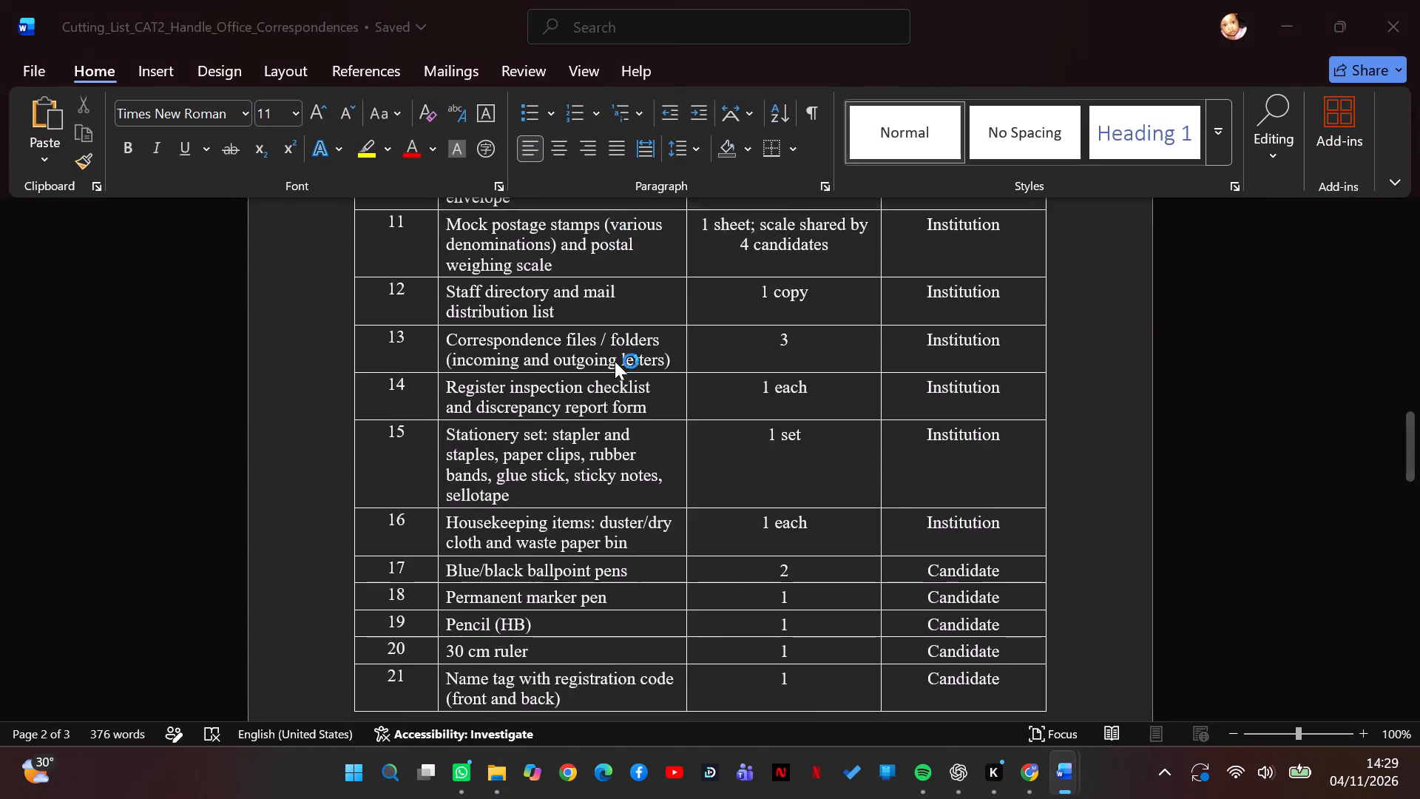
pyautogui.scroll(-9, 610, 417)
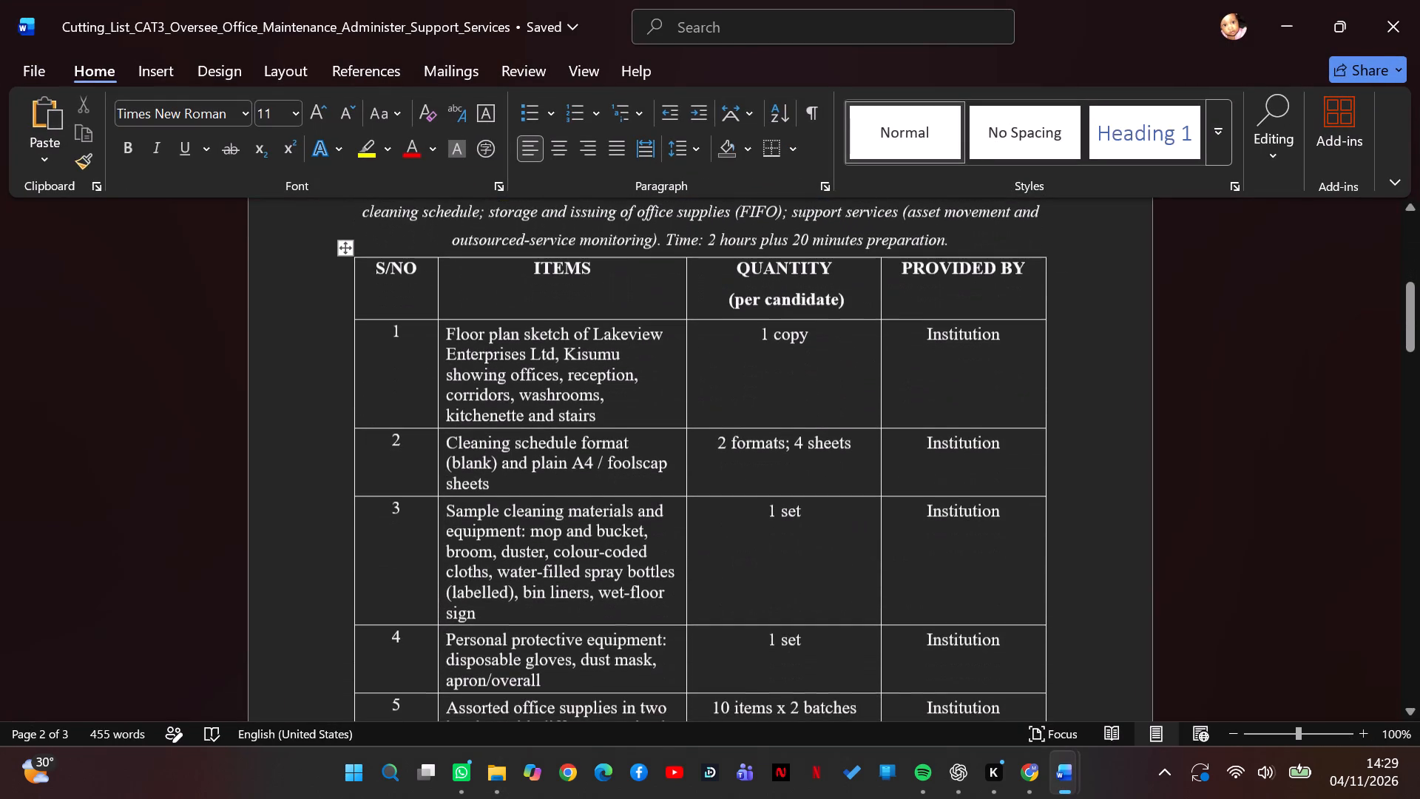
pyautogui.scroll(-3, 610, 418)
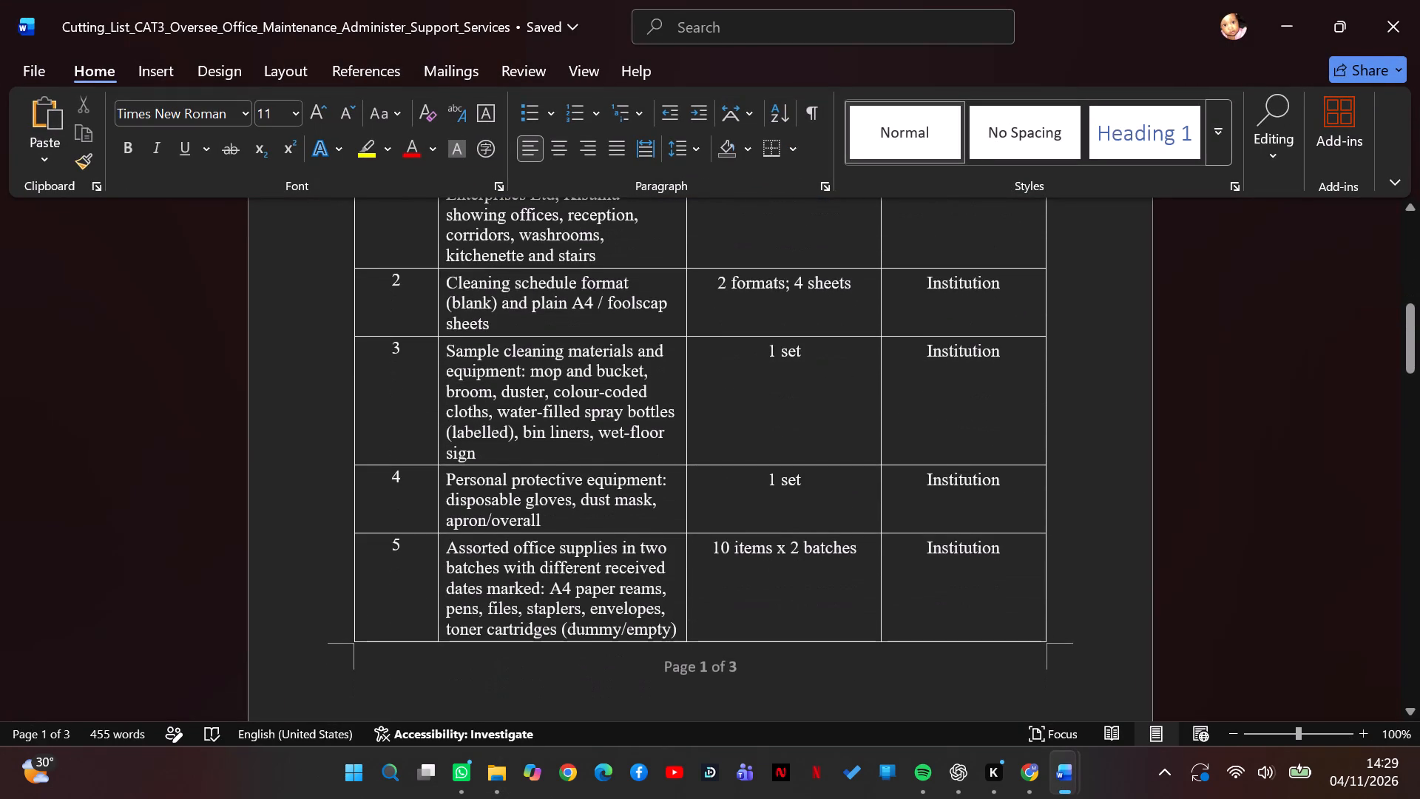
pyautogui.scroll(2, 610, 418)
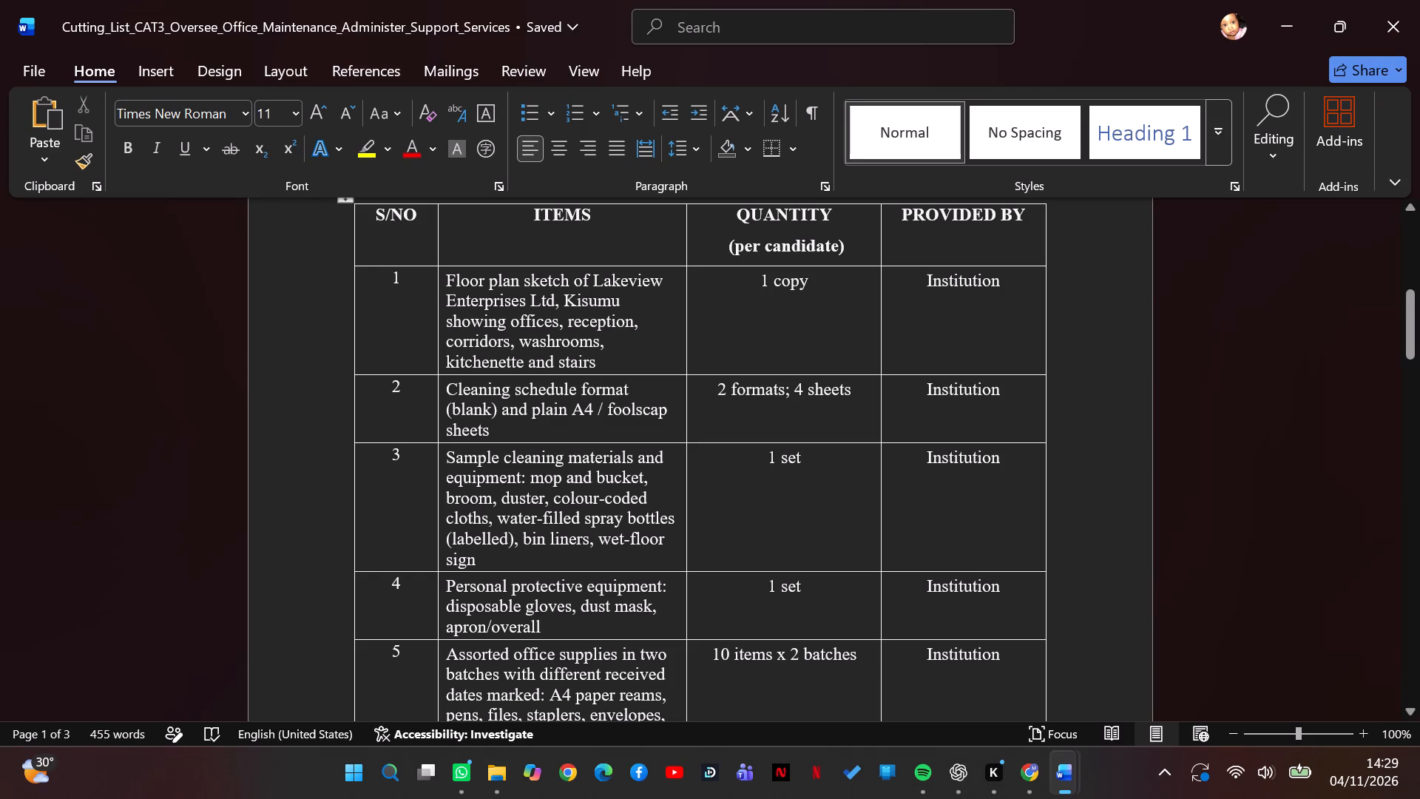
pyautogui.moveTo(388, 291); pyautogui.dragTo(970, 317)
pyautogui.click(1307, 257)
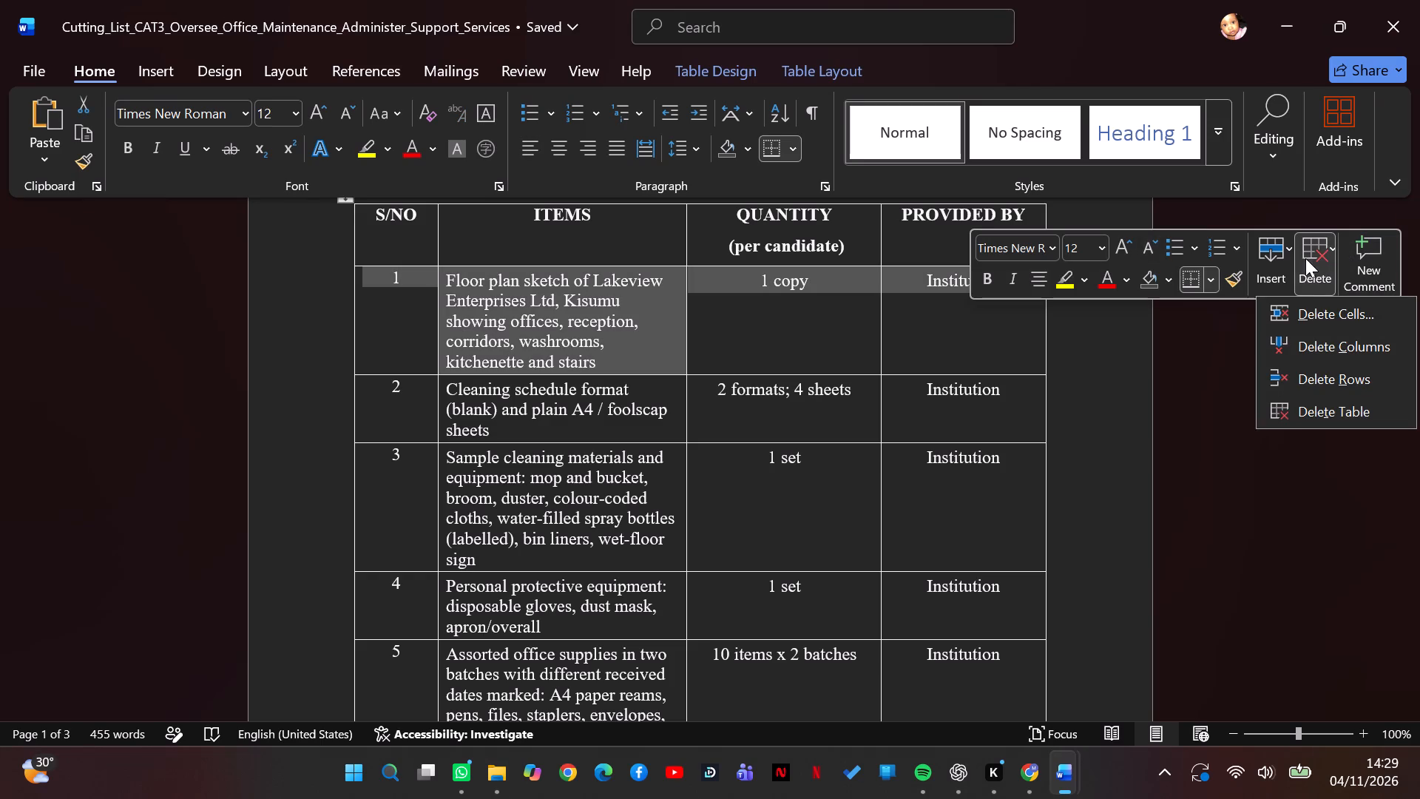
pyautogui.click(1327, 380)
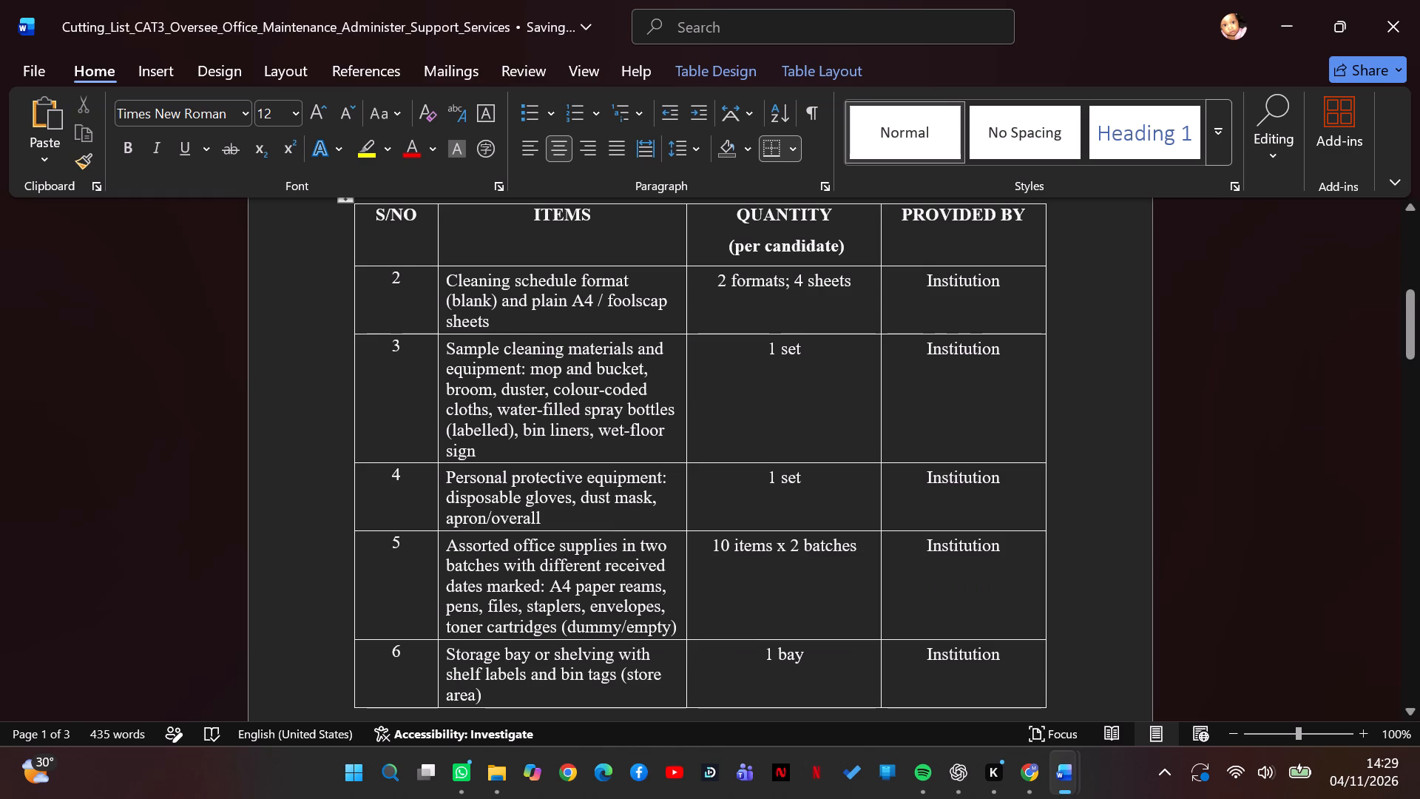
# Renumber the cleaning schedule format, sample cleaning materials and personal protective equipment rows as 1, 2 and 3.
pyautogui.click(402, 277)
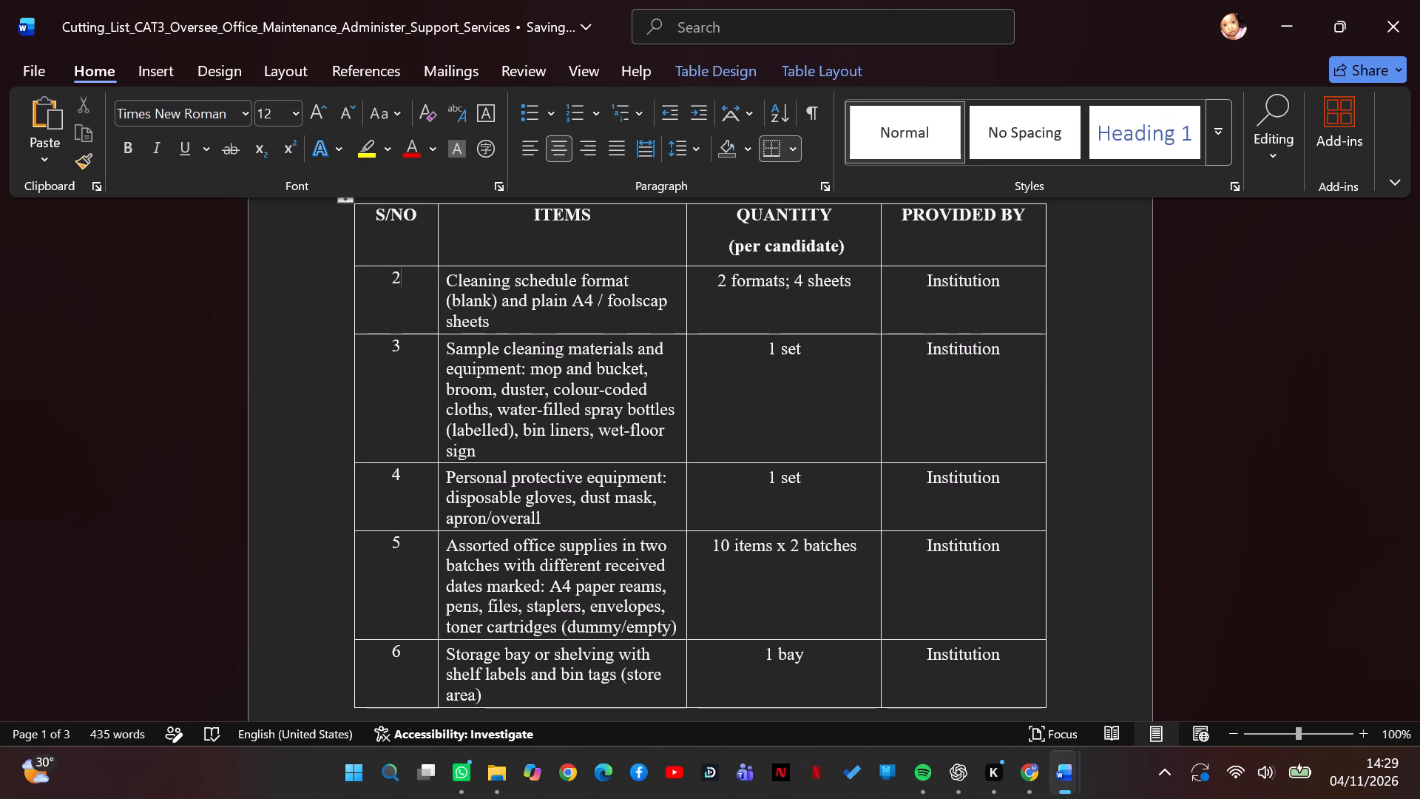
pyautogui.press('BackSpace')
pyautogui.press('1')
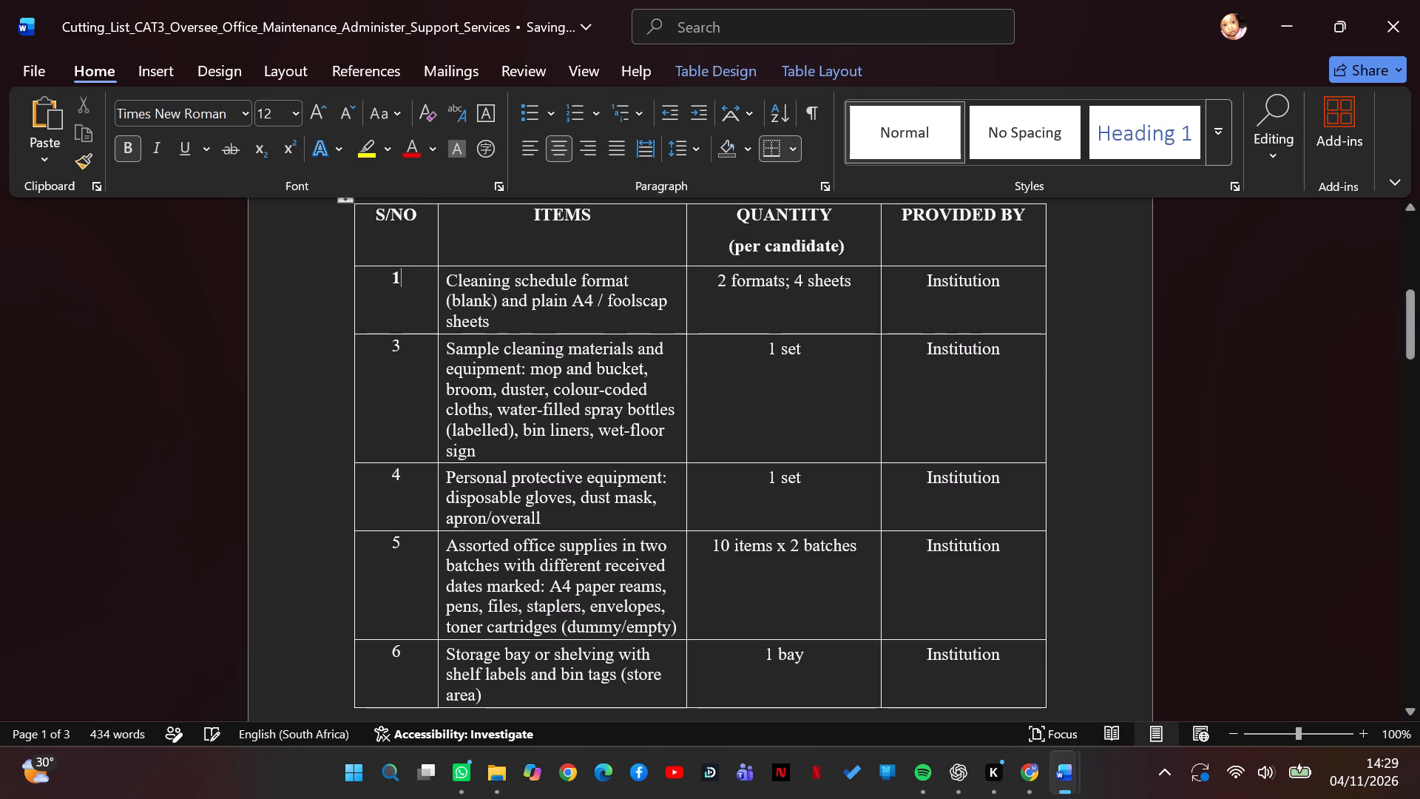
pyautogui.click(396, 350)
pyautogui.press('BackSpace')
pyautogui.press('2')
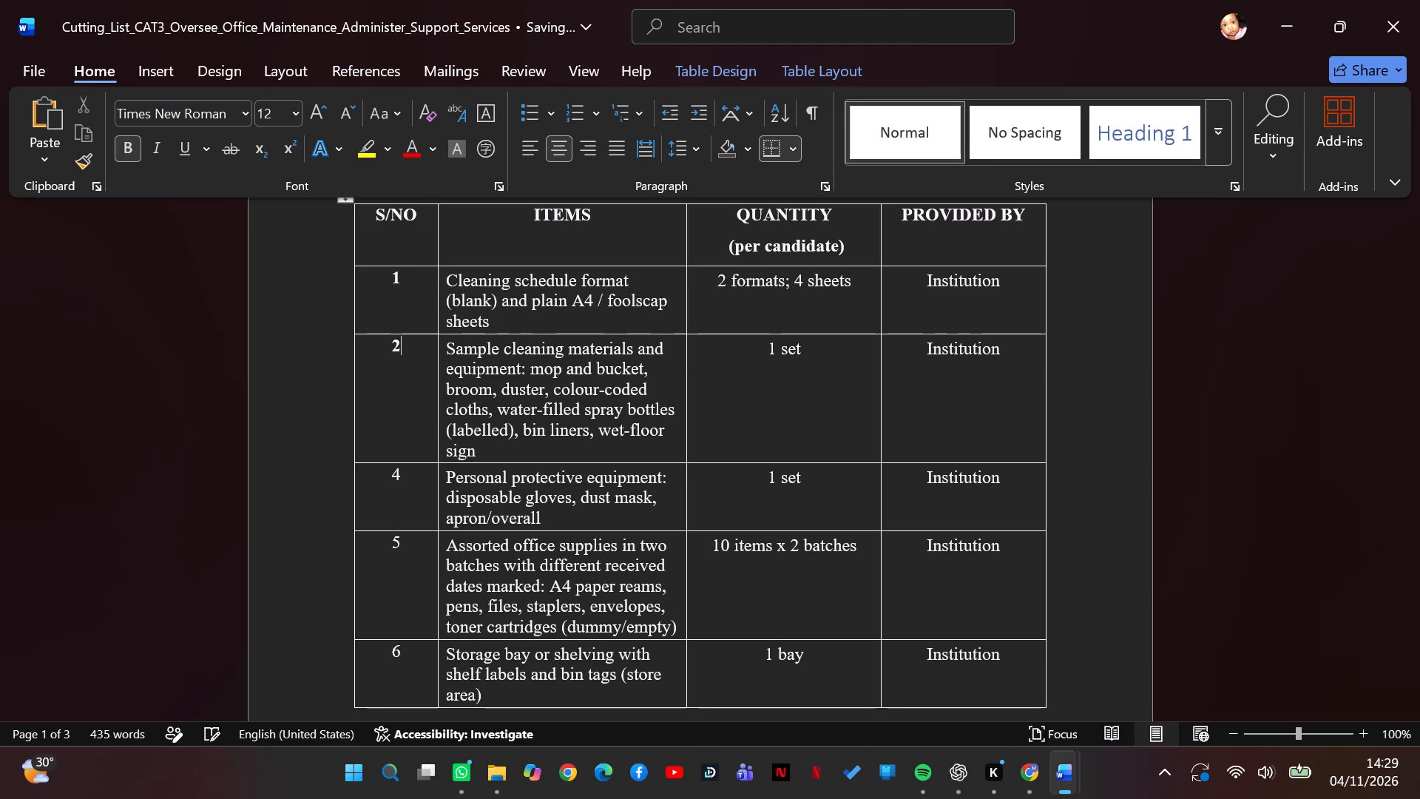
pyautogui.click(402, 479)
pyautogui.press('BackSpace')
pyautogui.press('2')
pyautogui.press('BackSpace')
pyautogui.press('3')
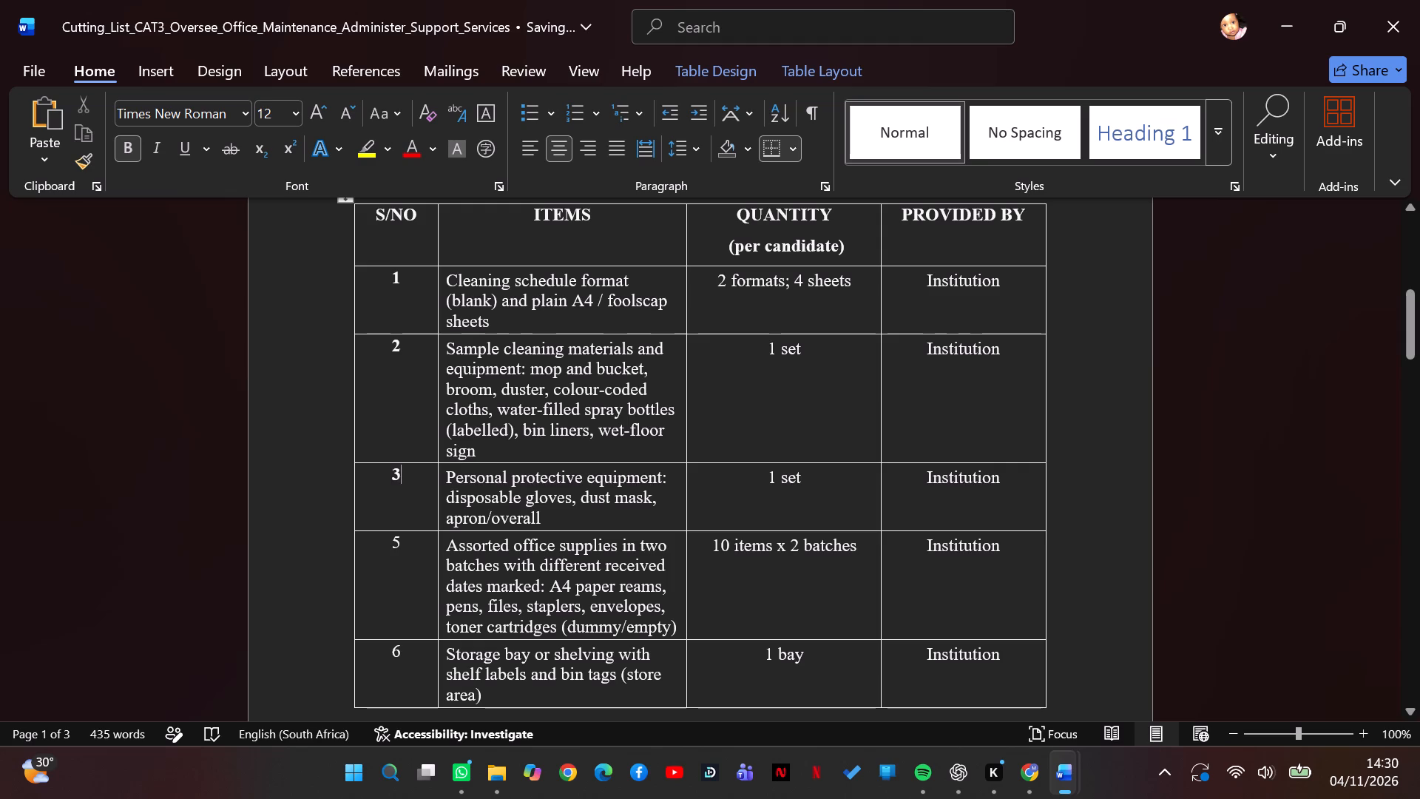
# Renumber the assorted office supplies and storage bay rows as 4 and 5, then save and close the cutting list.
pyautogui.click(400, 545)
pyautogui.scroll(1, 422, 541)
pyautogui.press('BackSpace')
pyautogui.press('4')
pyautogui.scroll(-3, 415, 536)
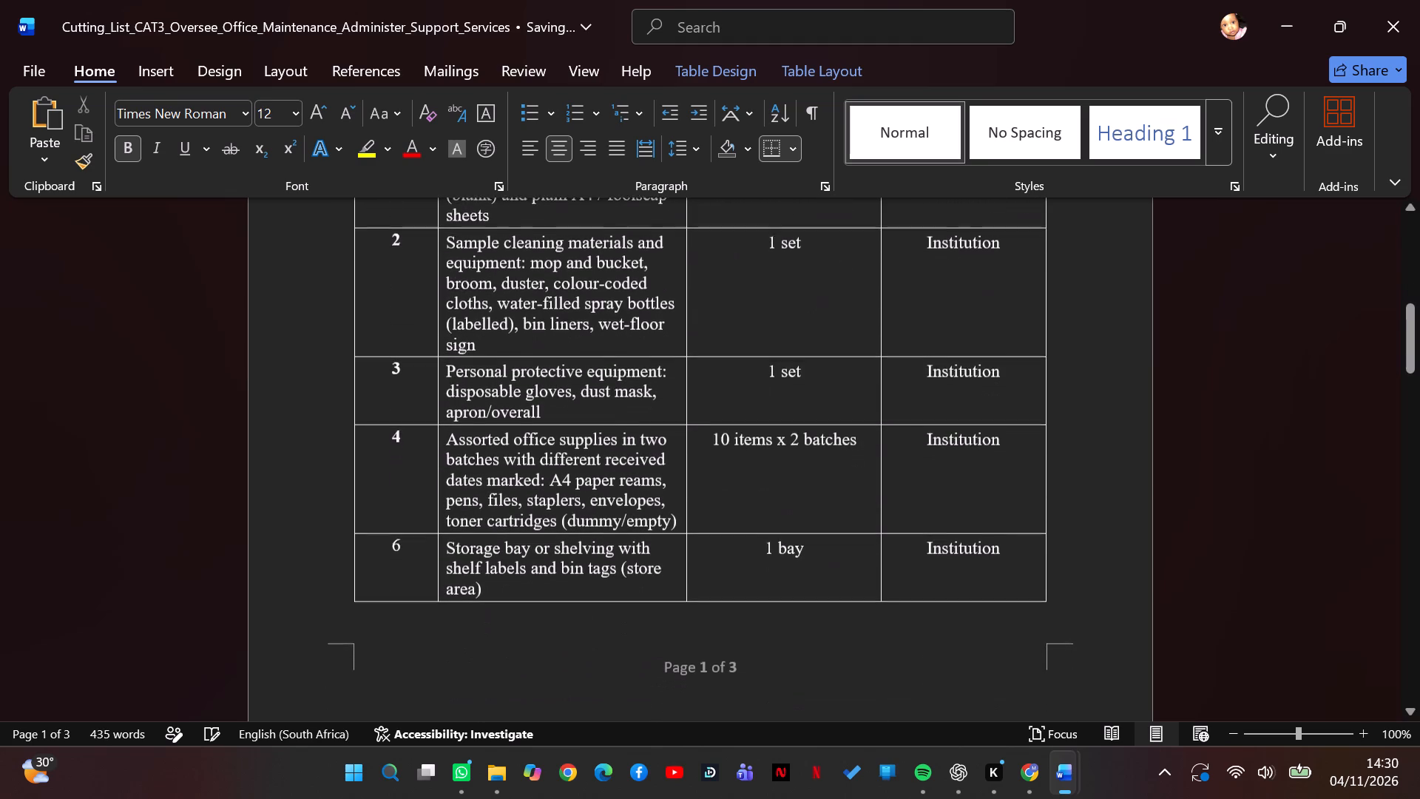
pyautogui.click(403, 542)
pyautogui.press('BackSpace')
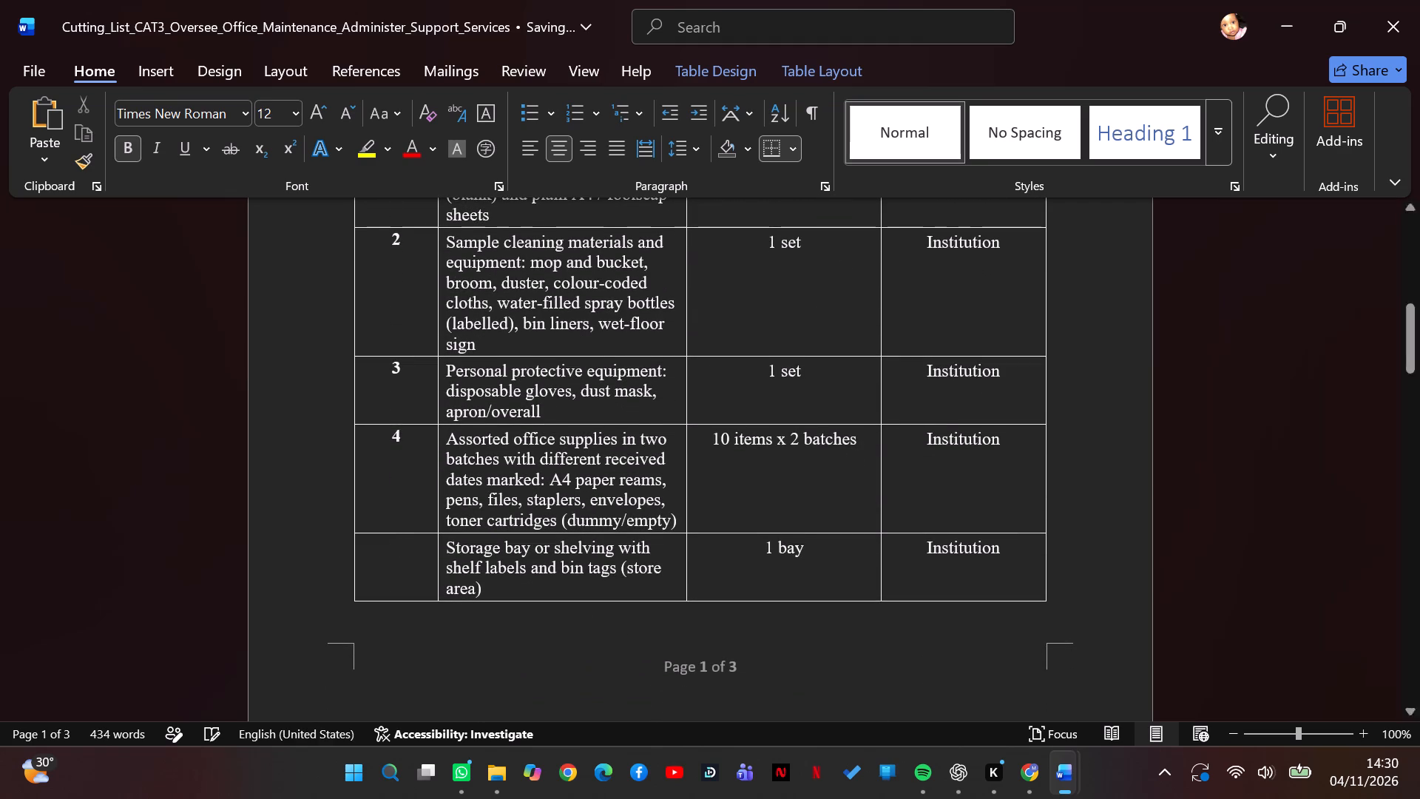
pyautogui.press('5')
pyautogui.hotkey('ctrl', 's')
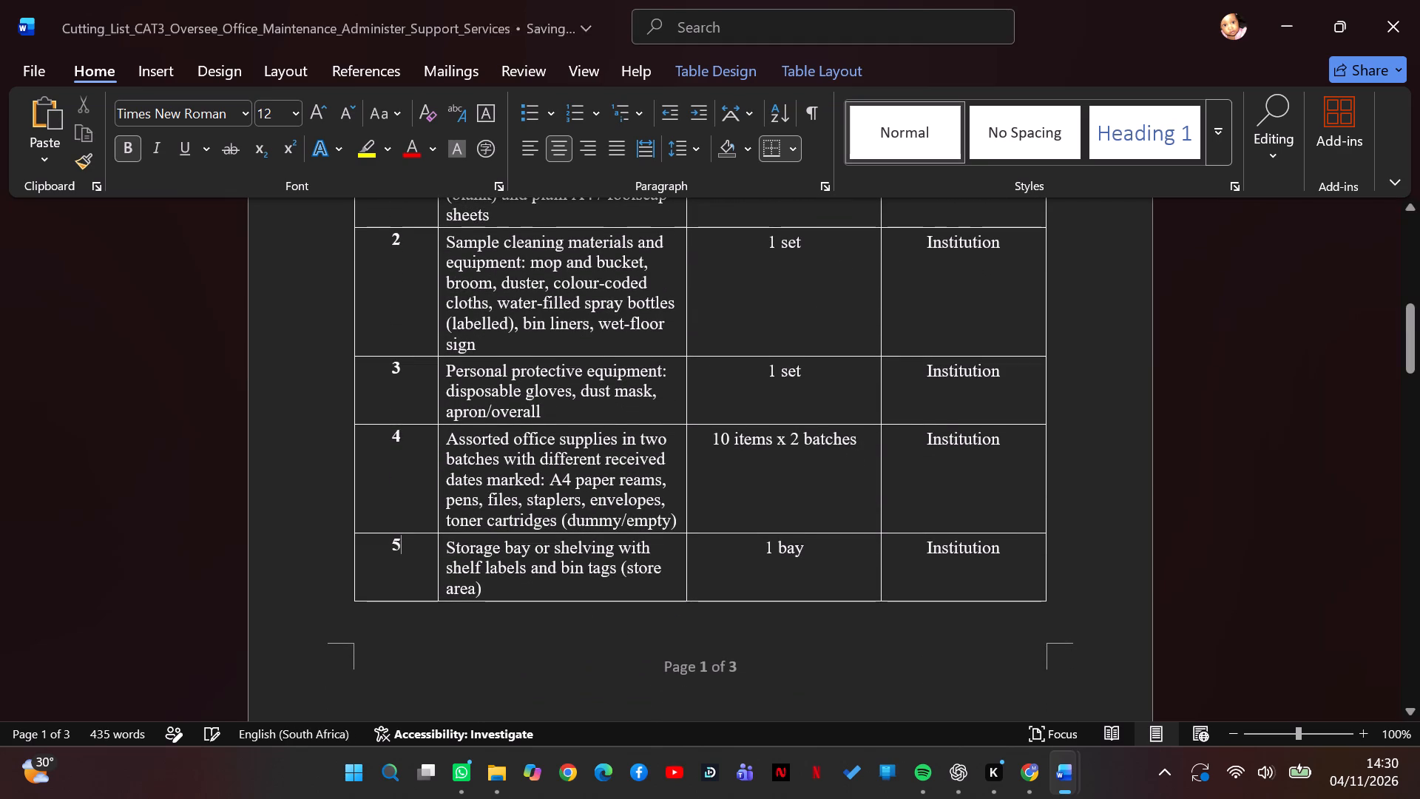
pyautogui.click(1419, 0)
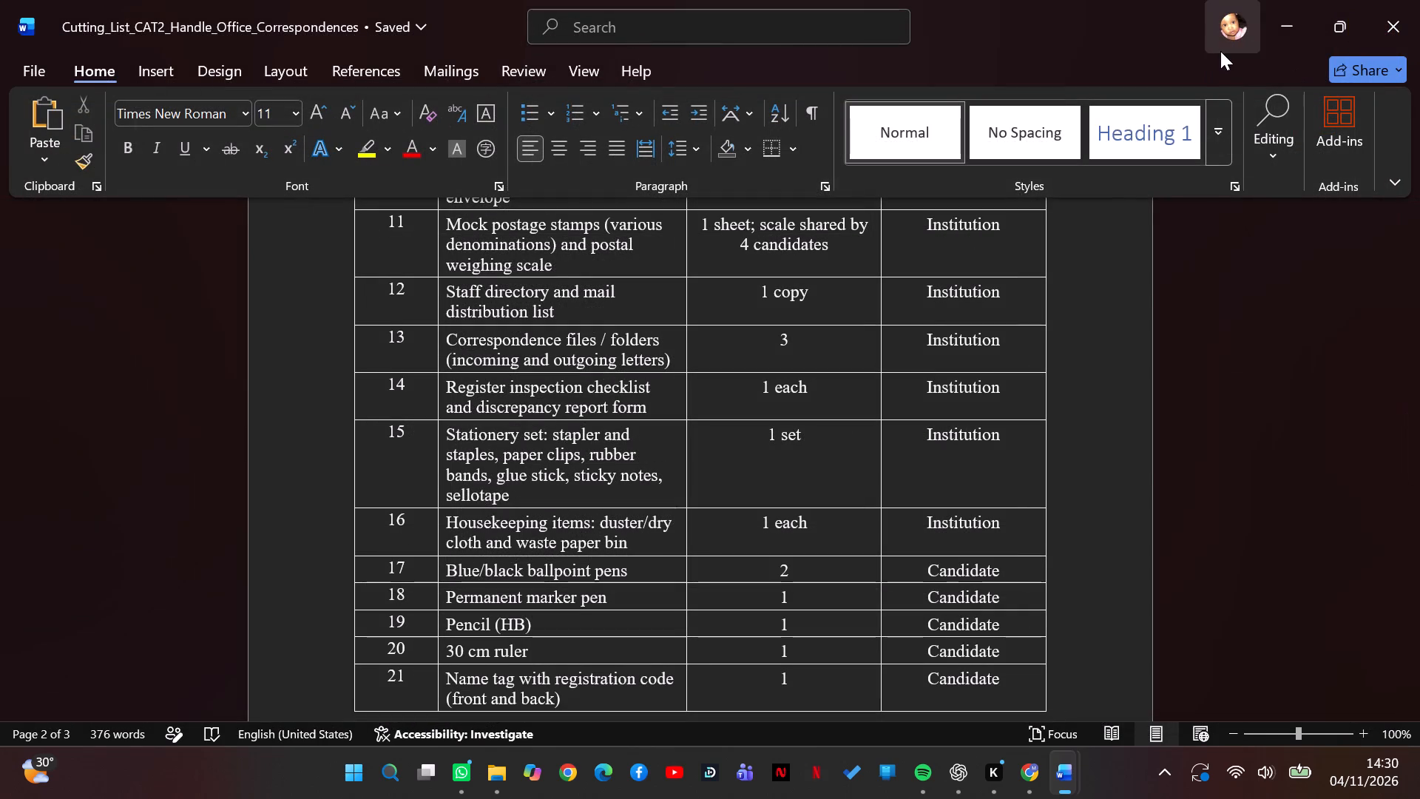
pyautogui.click(1419, 0)
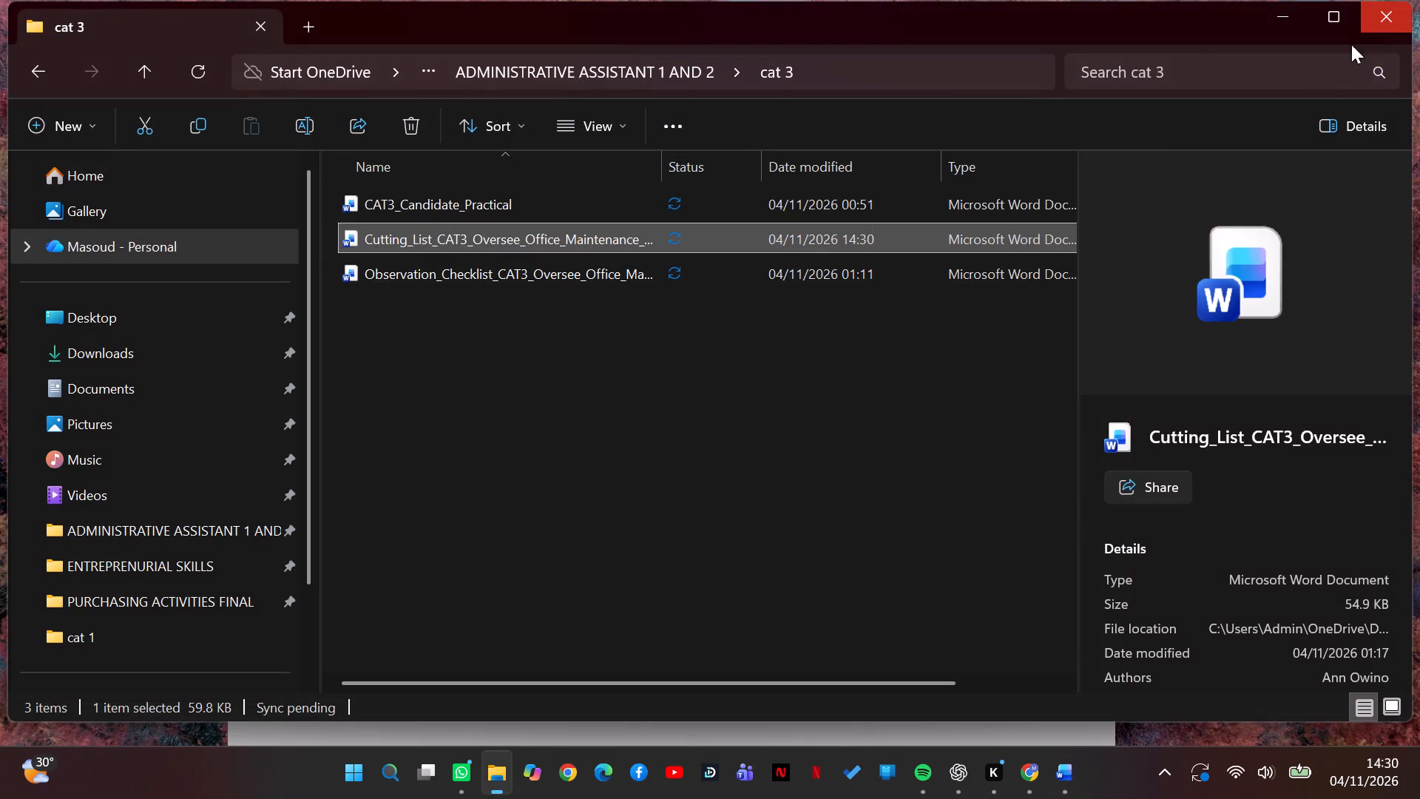
# Open the CAT3 observation checklist, review its evaluation items, assessment summary and outcome sections, then return to the ADMINISTRATIVE ASSISTANT 1 AND 2 folder.
pyautogui.doubleClick(709, 275)
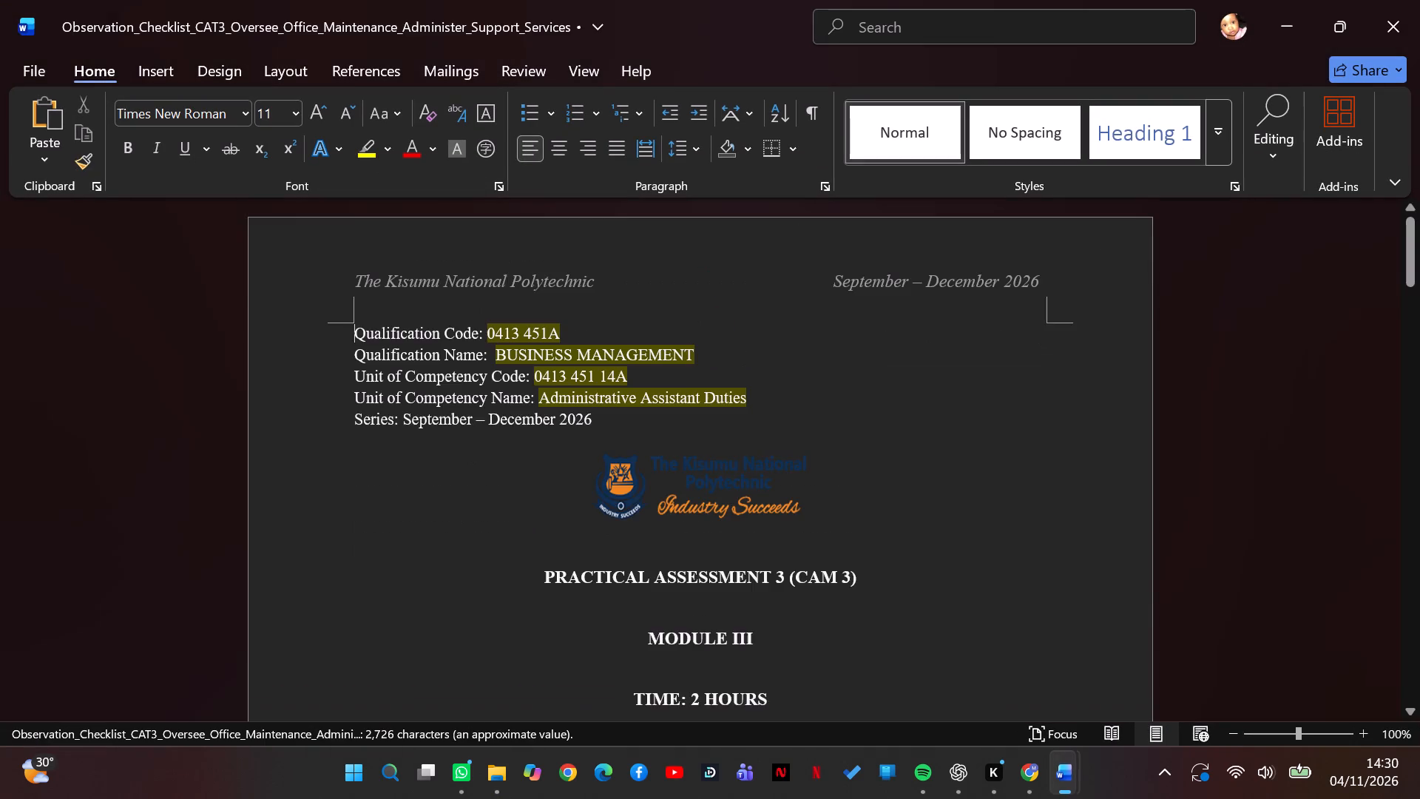
pyautogui.scroll(-20, 663, 403)
pyautogui.scroll(-6, 663, 403)
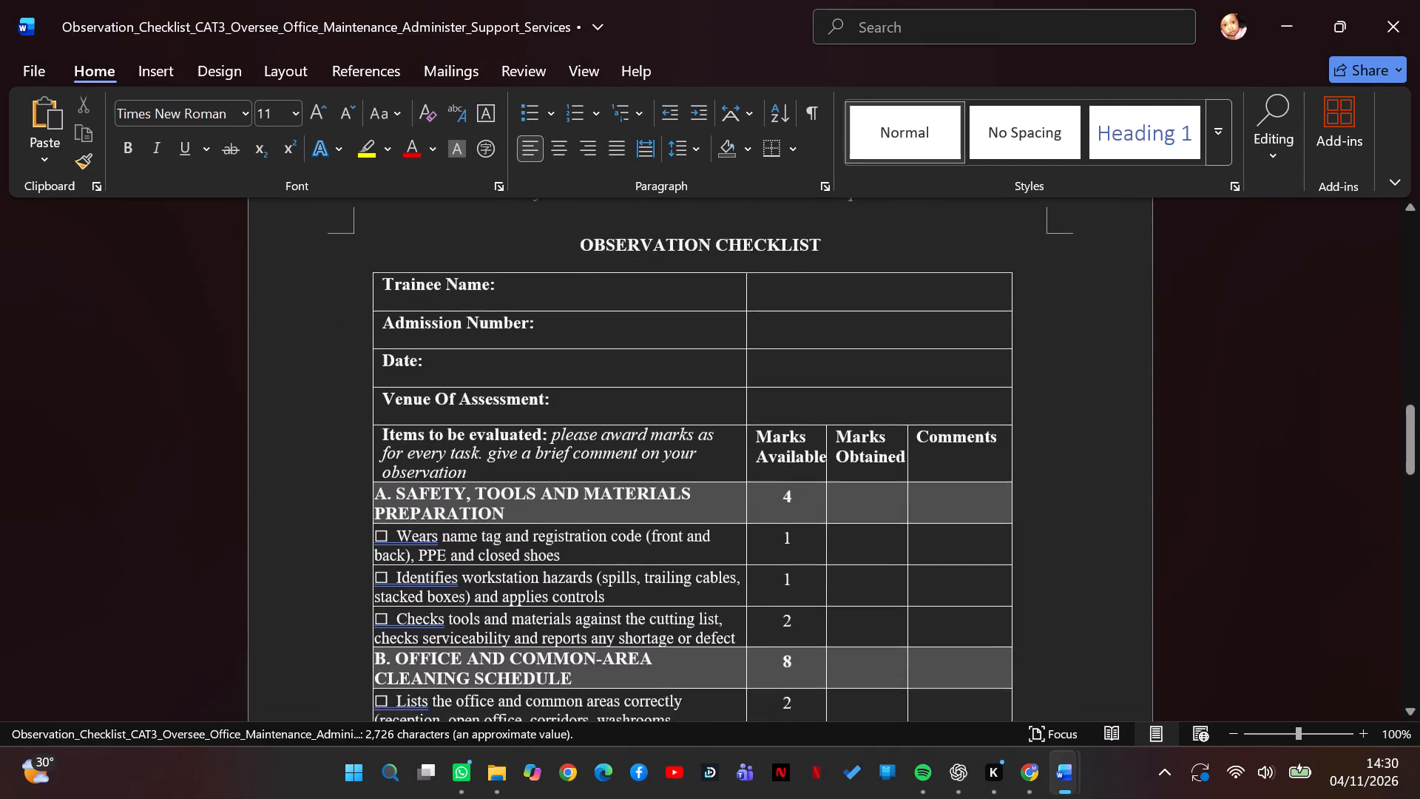
pyautogui.scroll(-7, 670, 397)
pyautogui.scroll(3, 654, 408)
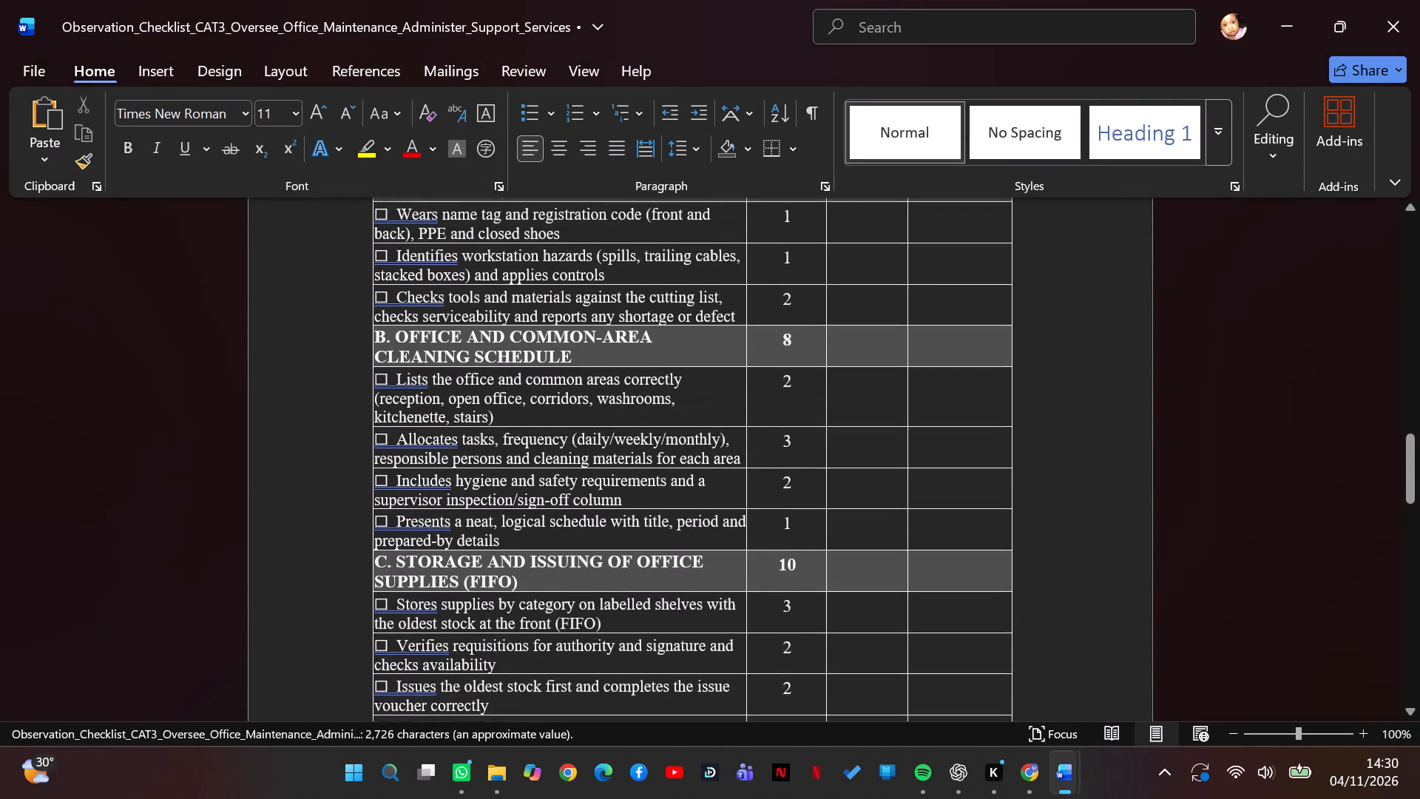
pyautogui.scroll(-2, 654, 408)
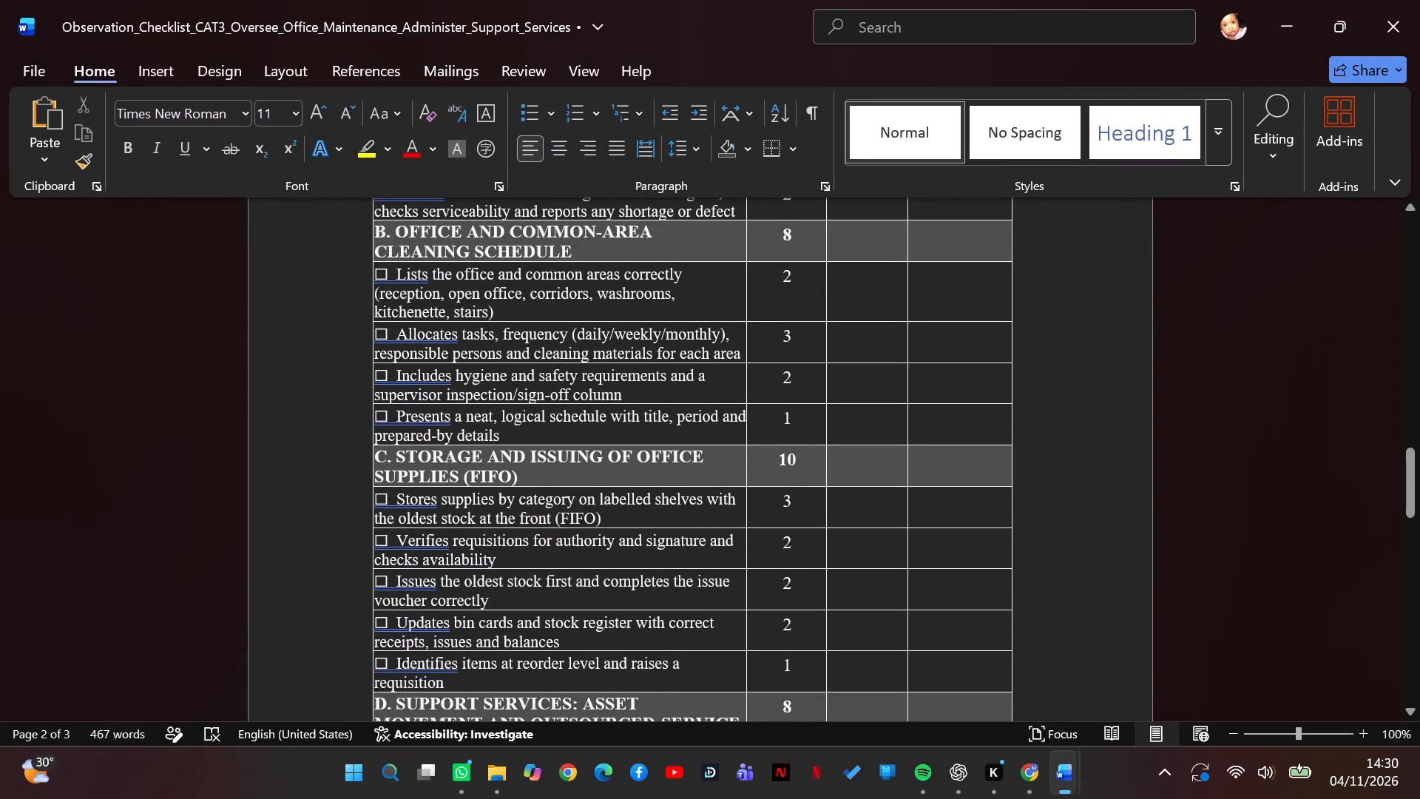
pyautogui.scroll(-1, 514, 519)
pyautogui.scroll(-2, 575, 470)
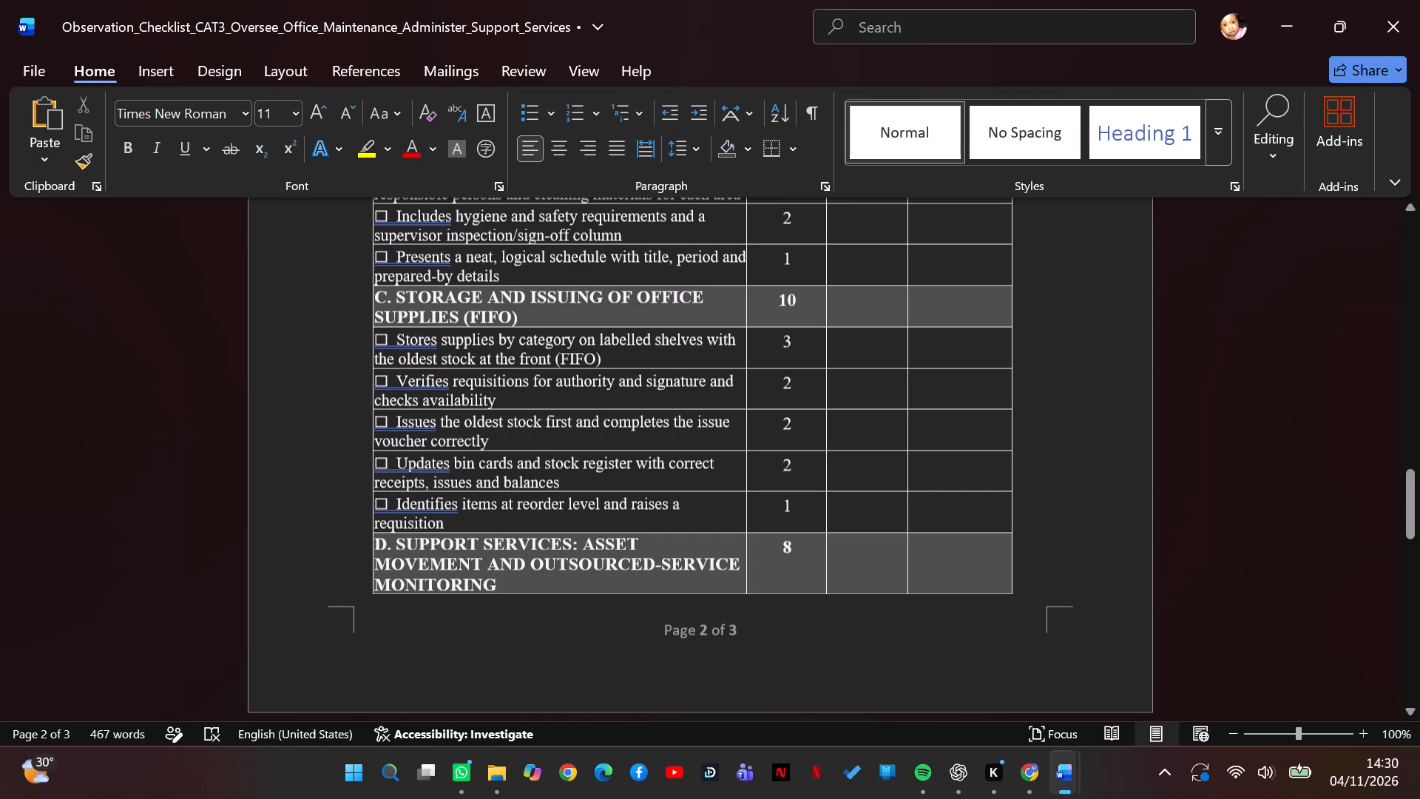
pyautogui.scroll(-10, 494, 402)
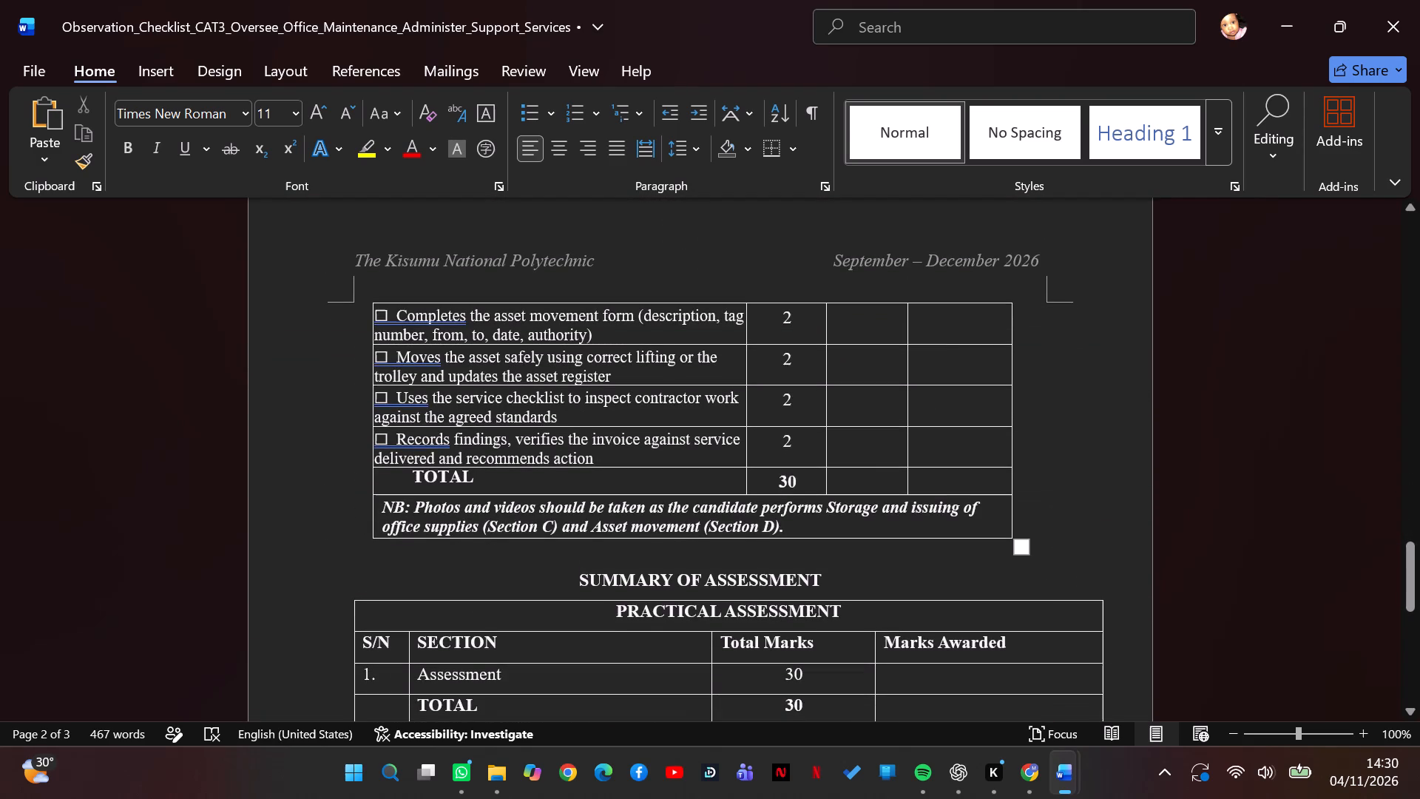
pyautogui.scroll(-19, 544, 360)
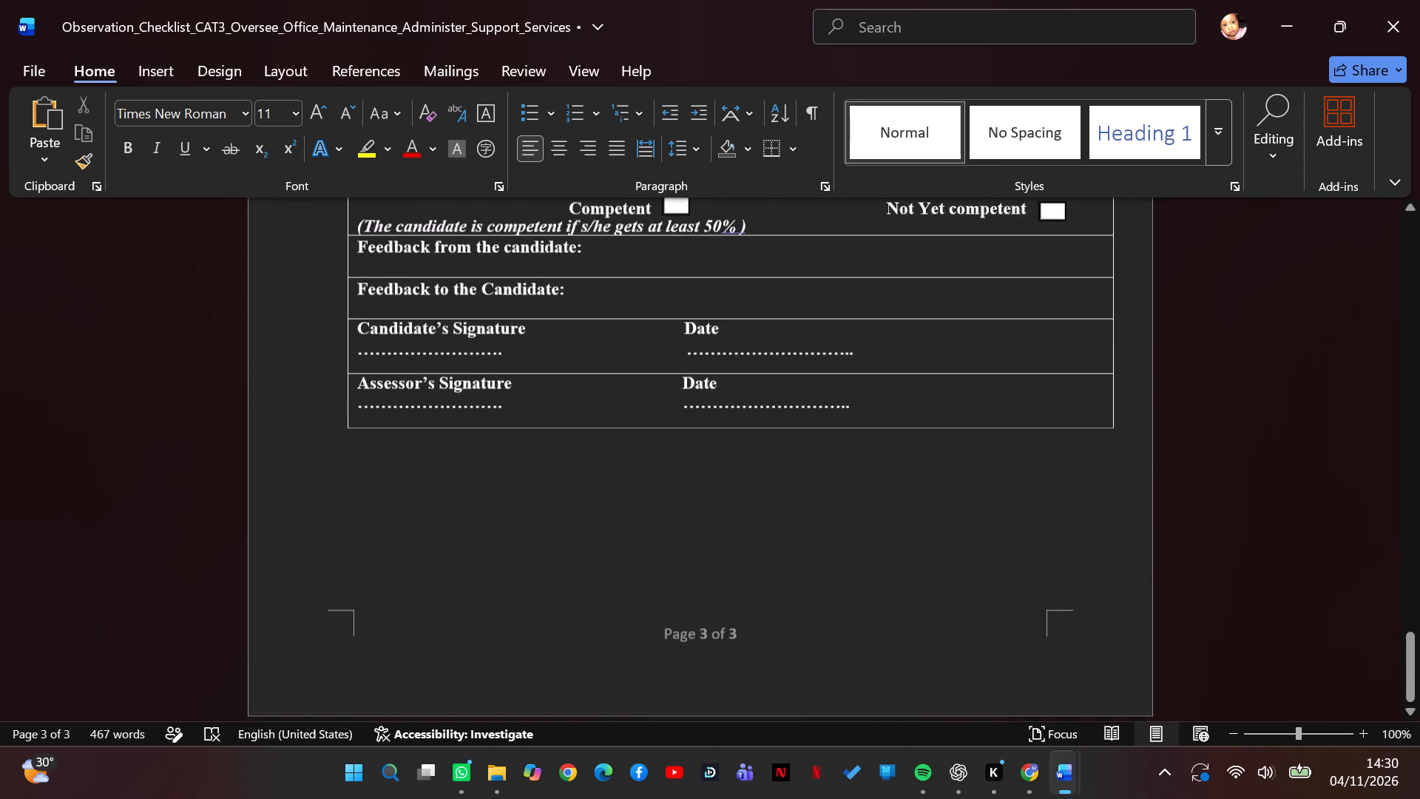
pyautogui.scroll(-5, 549, 361)
pyautogui.click(1419, 4)
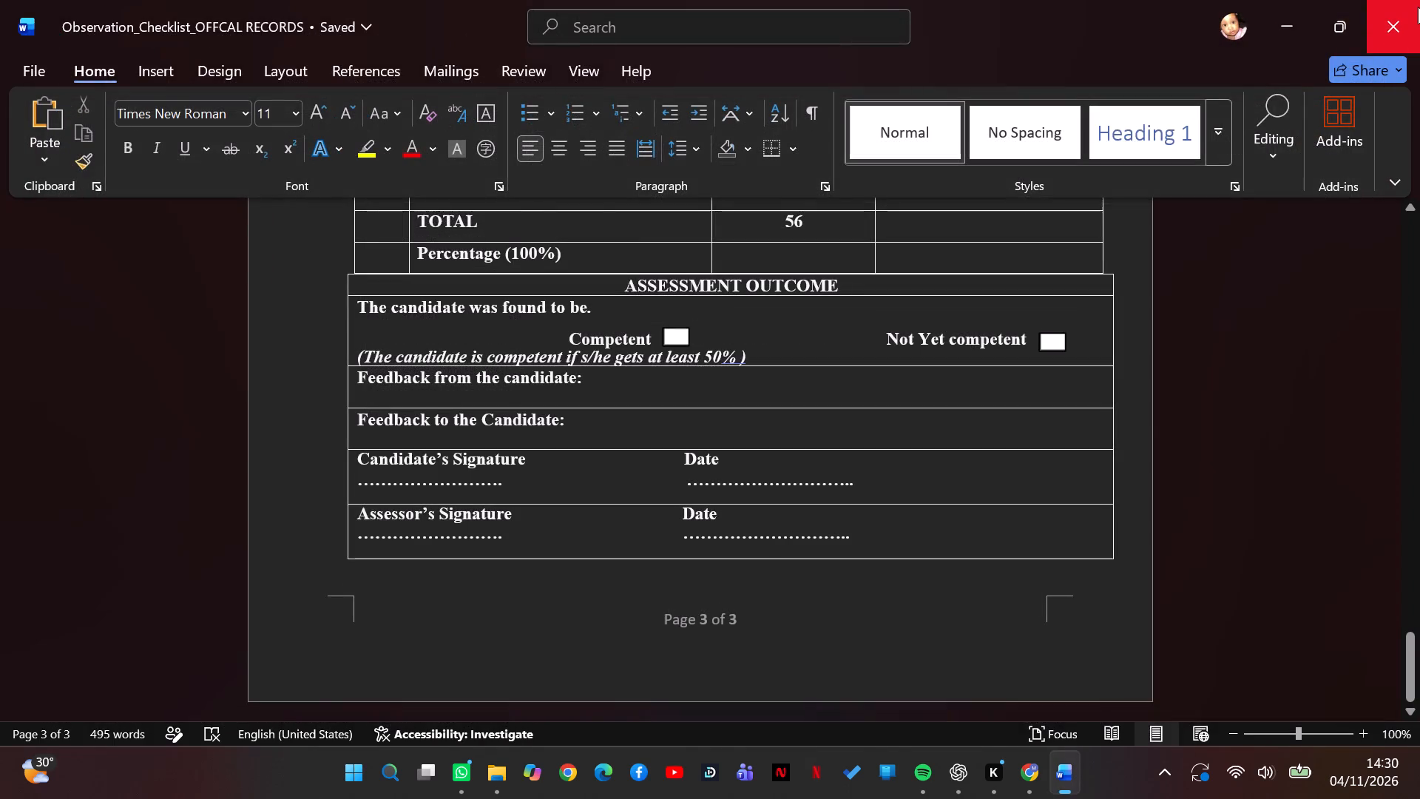
pyautogui.click(1418, 7)
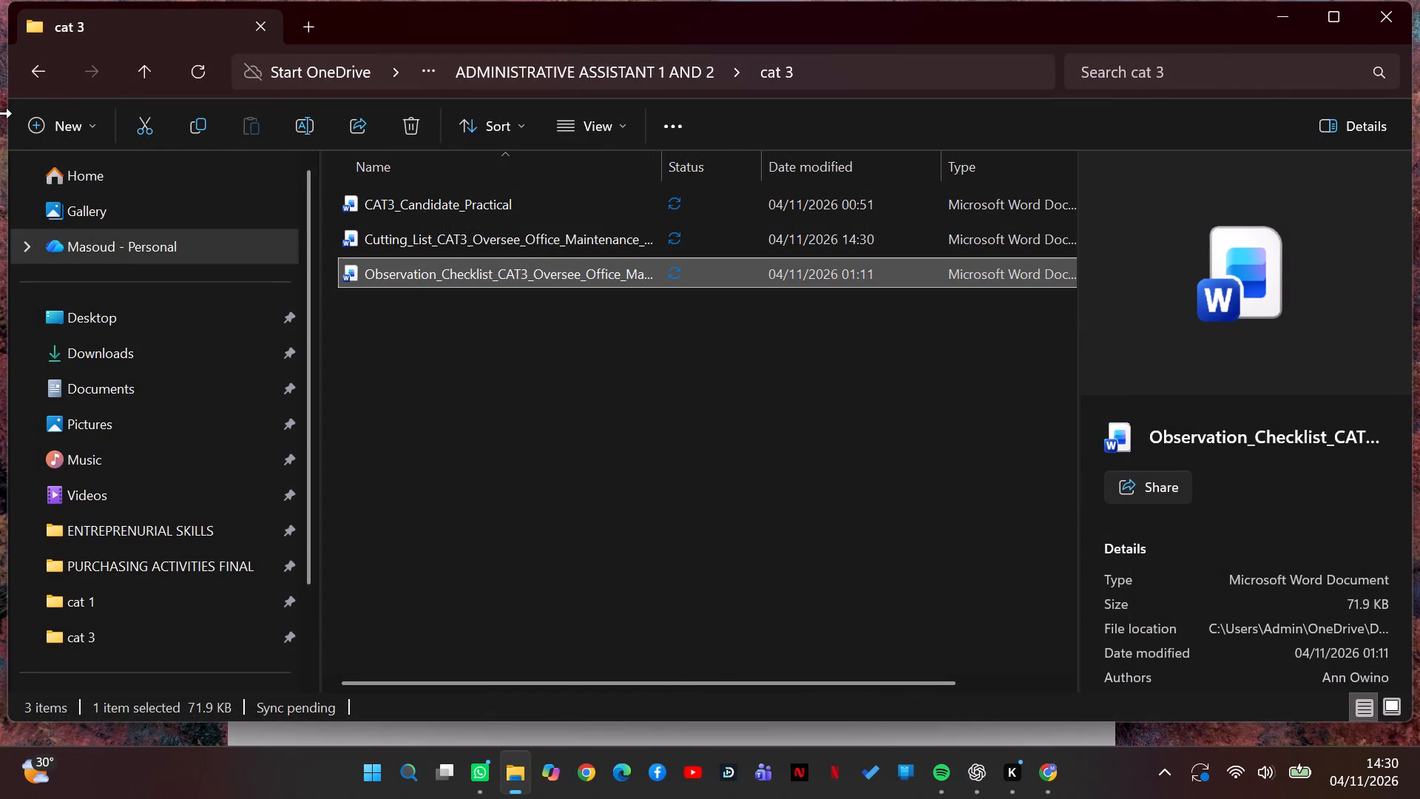
pyautogui.click(48, 74)
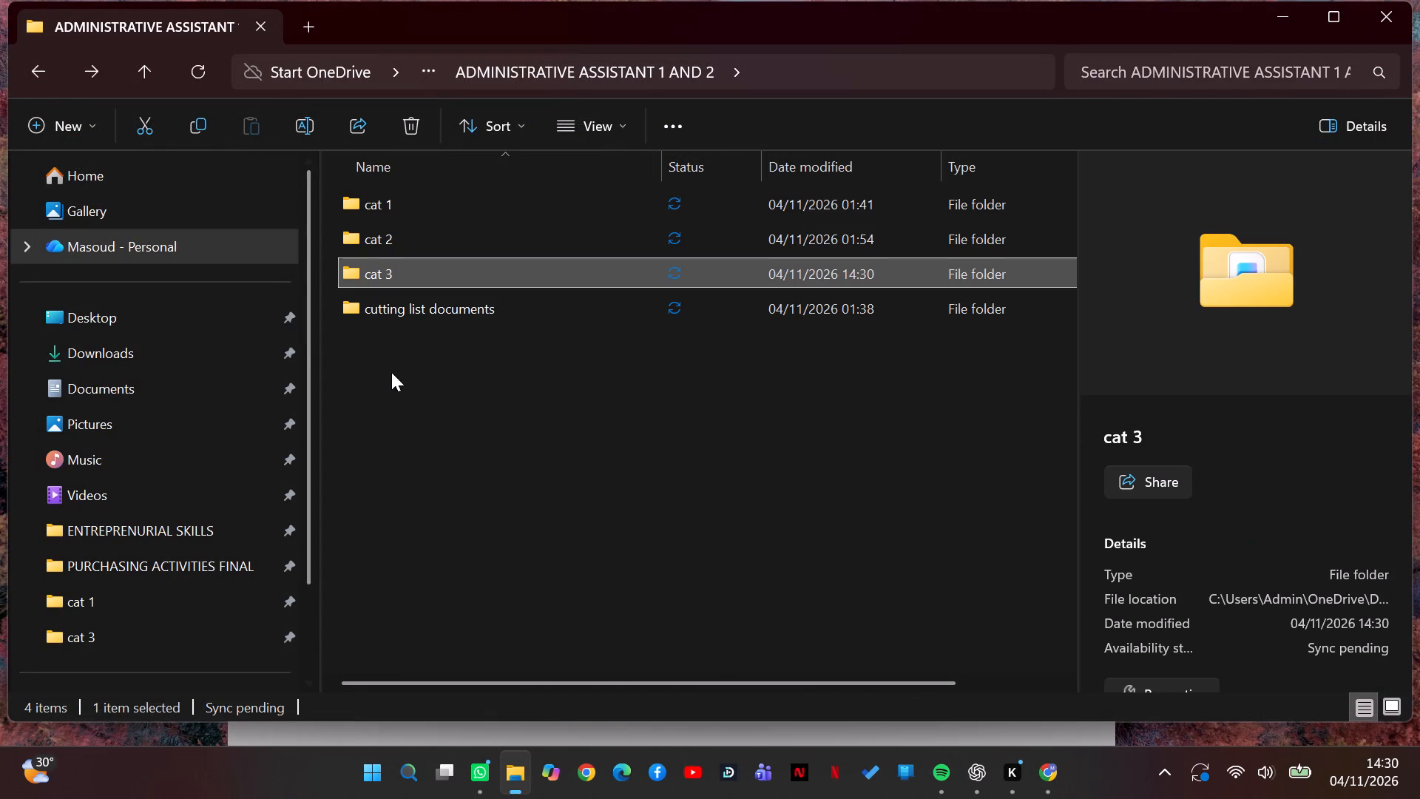
# Move the document ASSESSOR mrkng prac admini from Downloads into the cutting list documents folder of ADMINISTRATIVE ASSISTANT 1 AND 2.
pyautogui.doubleClick(417, 316)
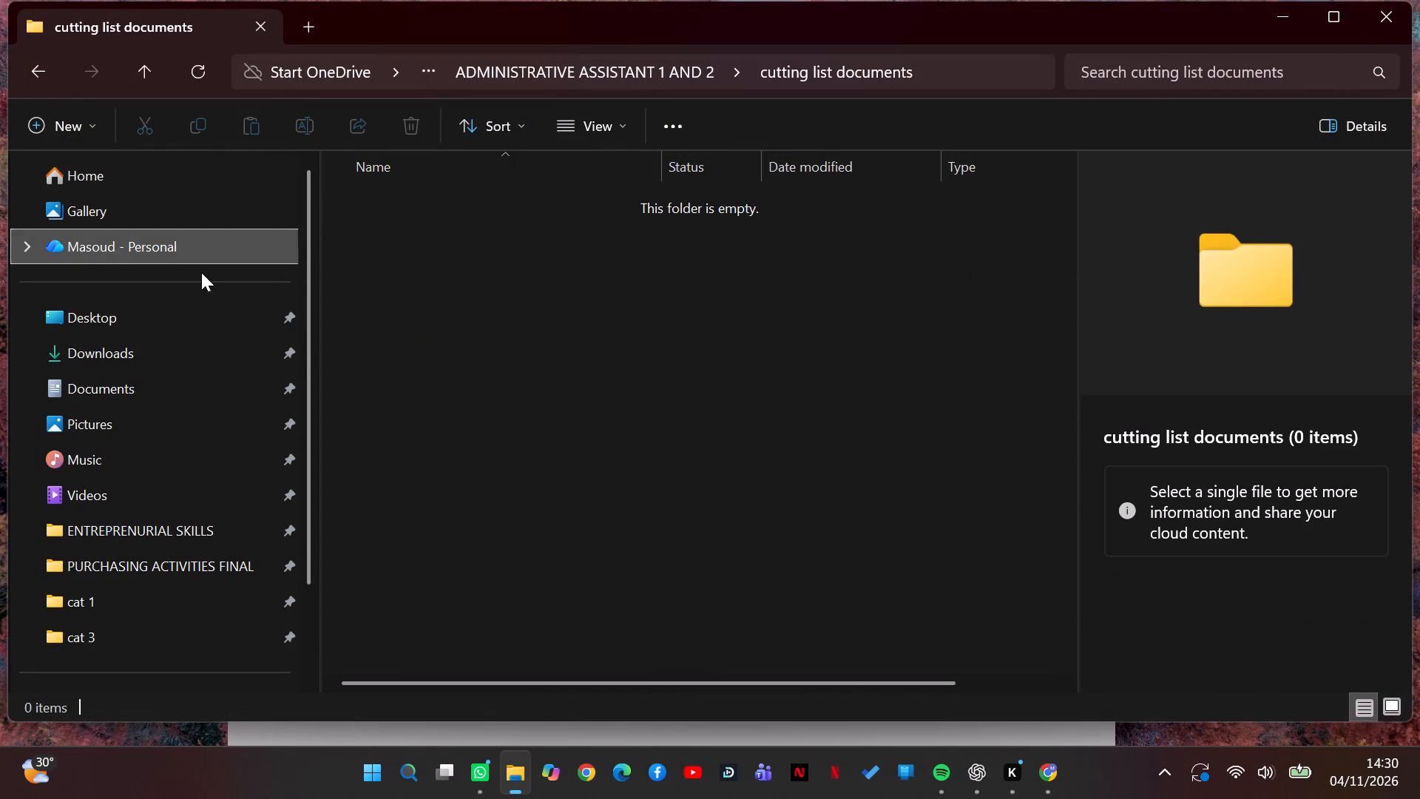
pyautogui.click(183, 347)
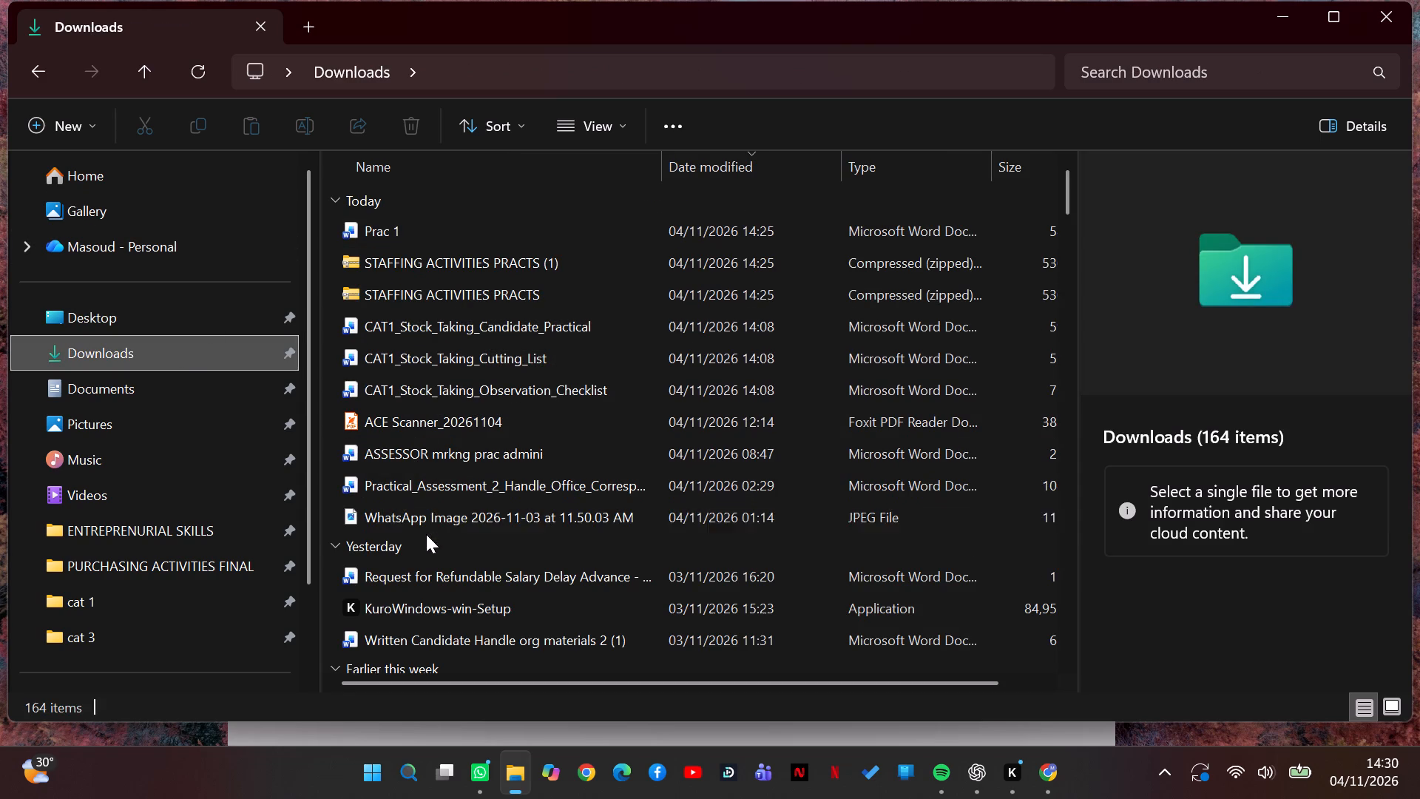
pyautogui.rightClick(449, 445)
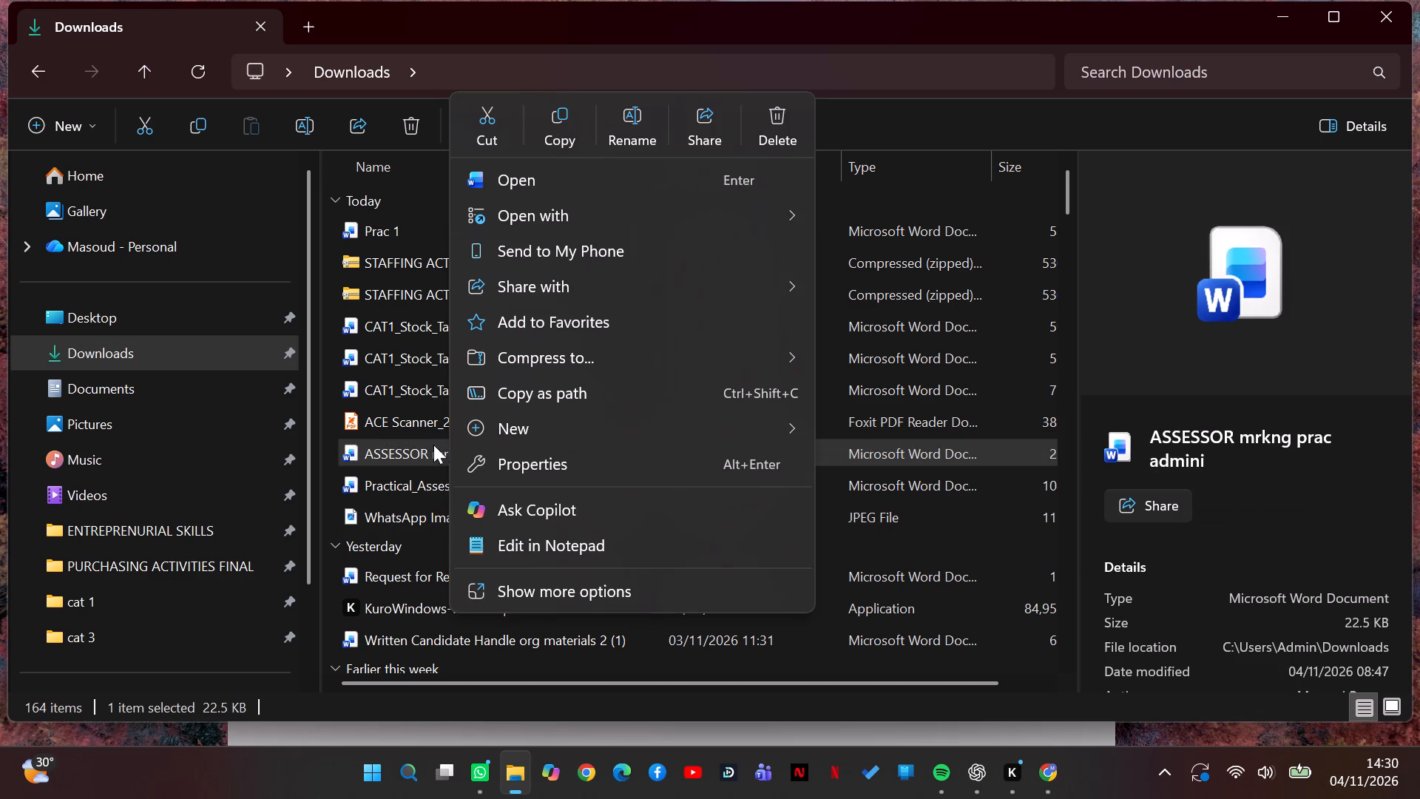
pyautogui.click(479, 124)
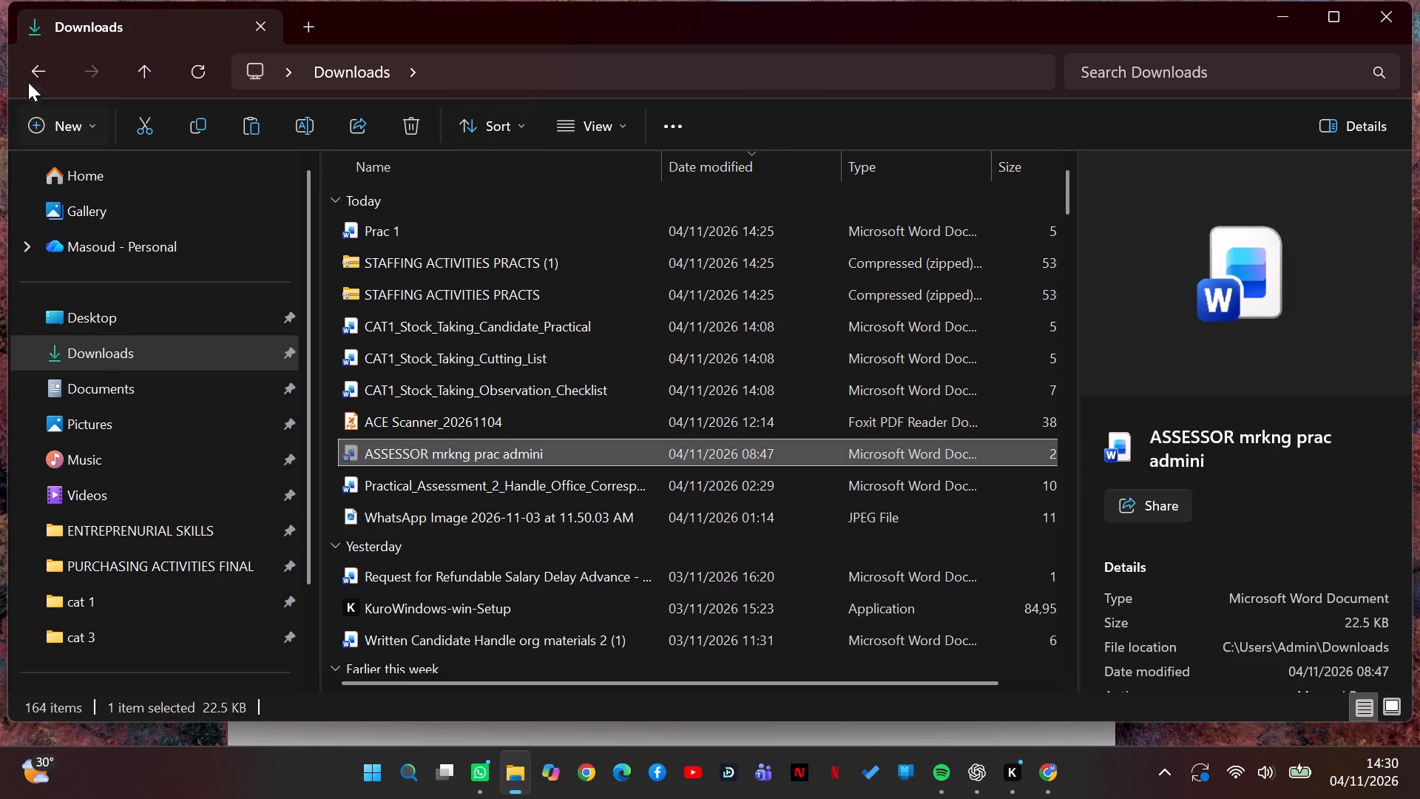
pyautogui.click(32, 76)
pyautogui.click(32, 76)
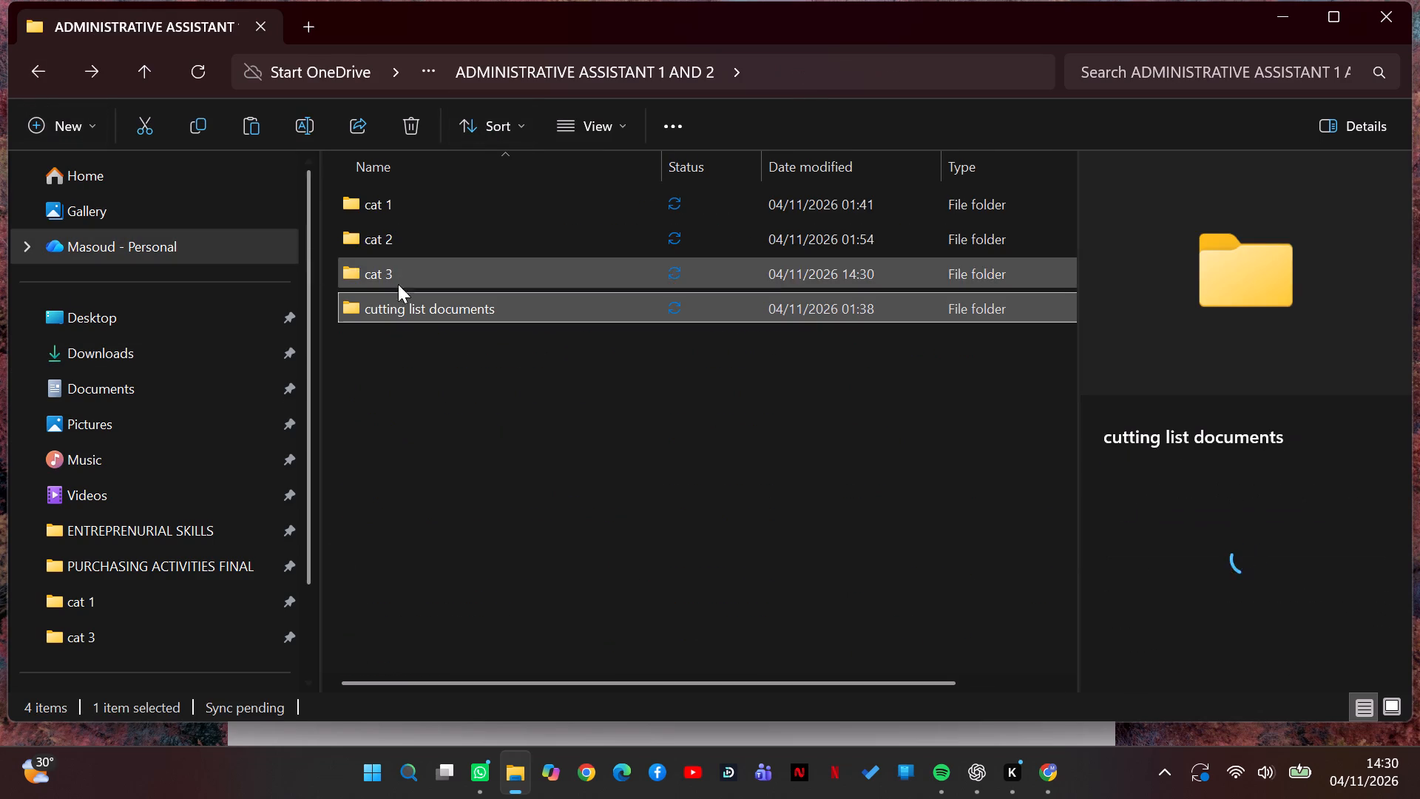
pyautogui.doubleClick(417, 311)
pyautogui.rightClick(418, 308)
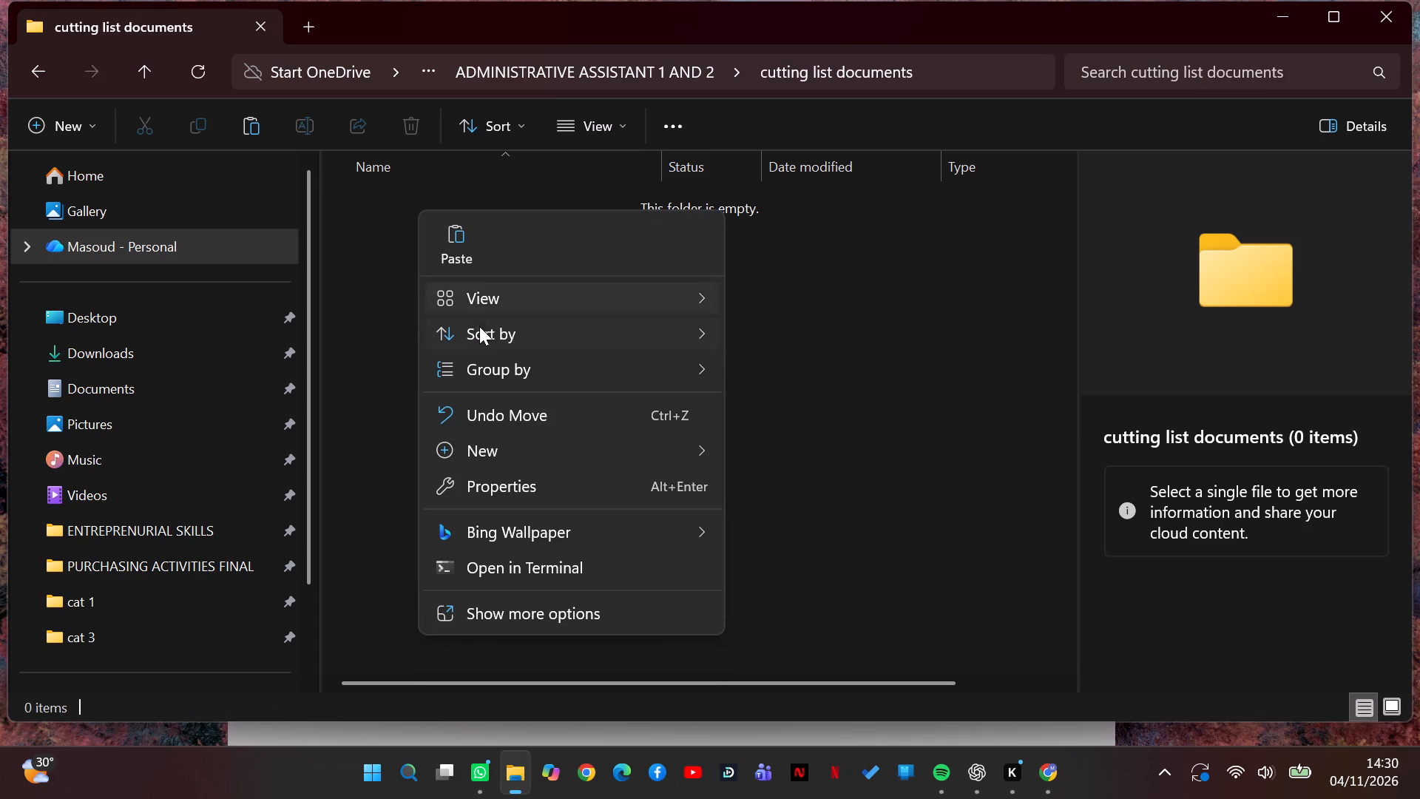
pyautogui.click(460, 254)
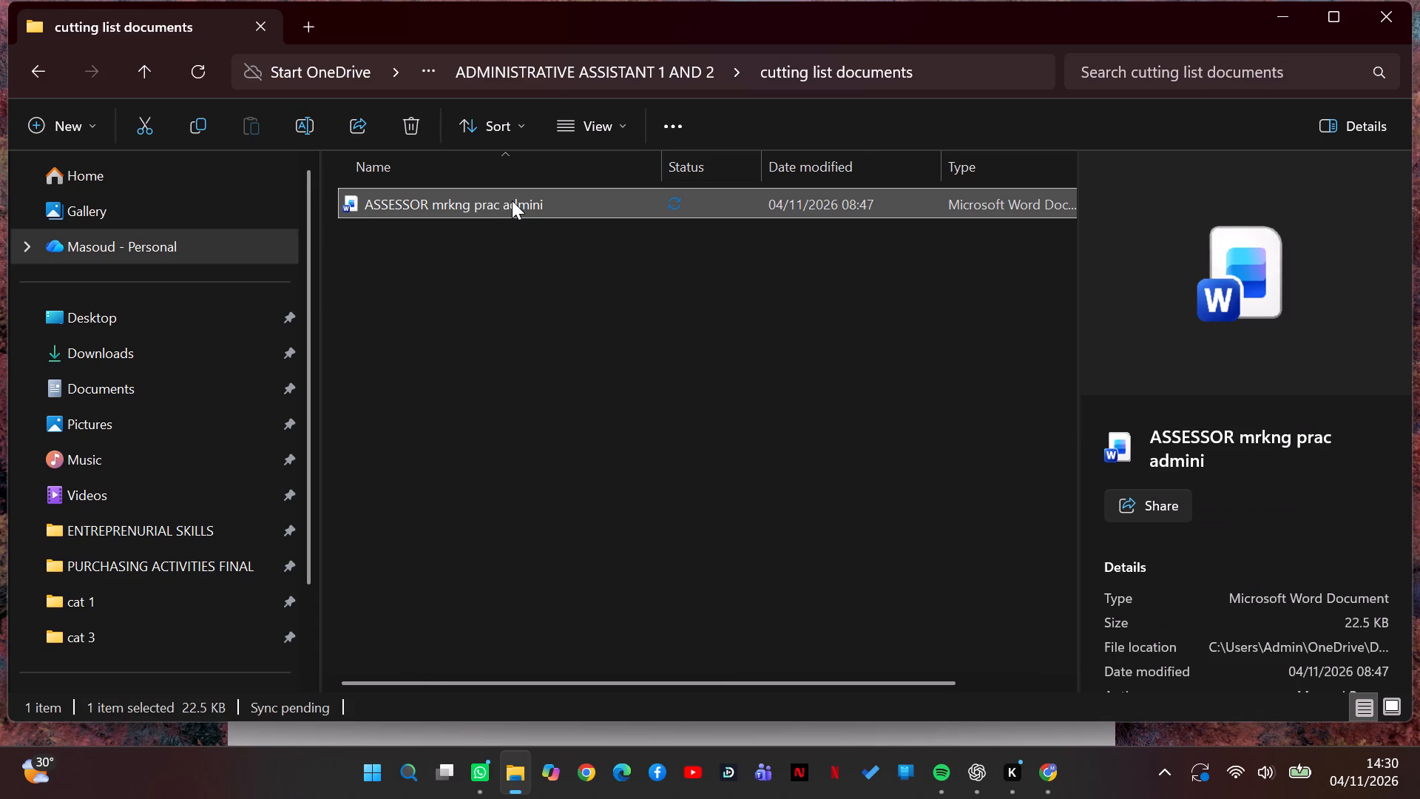
# Open the moved assessor's marking key and review its expected results for Tasks i to iv.
pyautogui.doubleClick(513, 200)
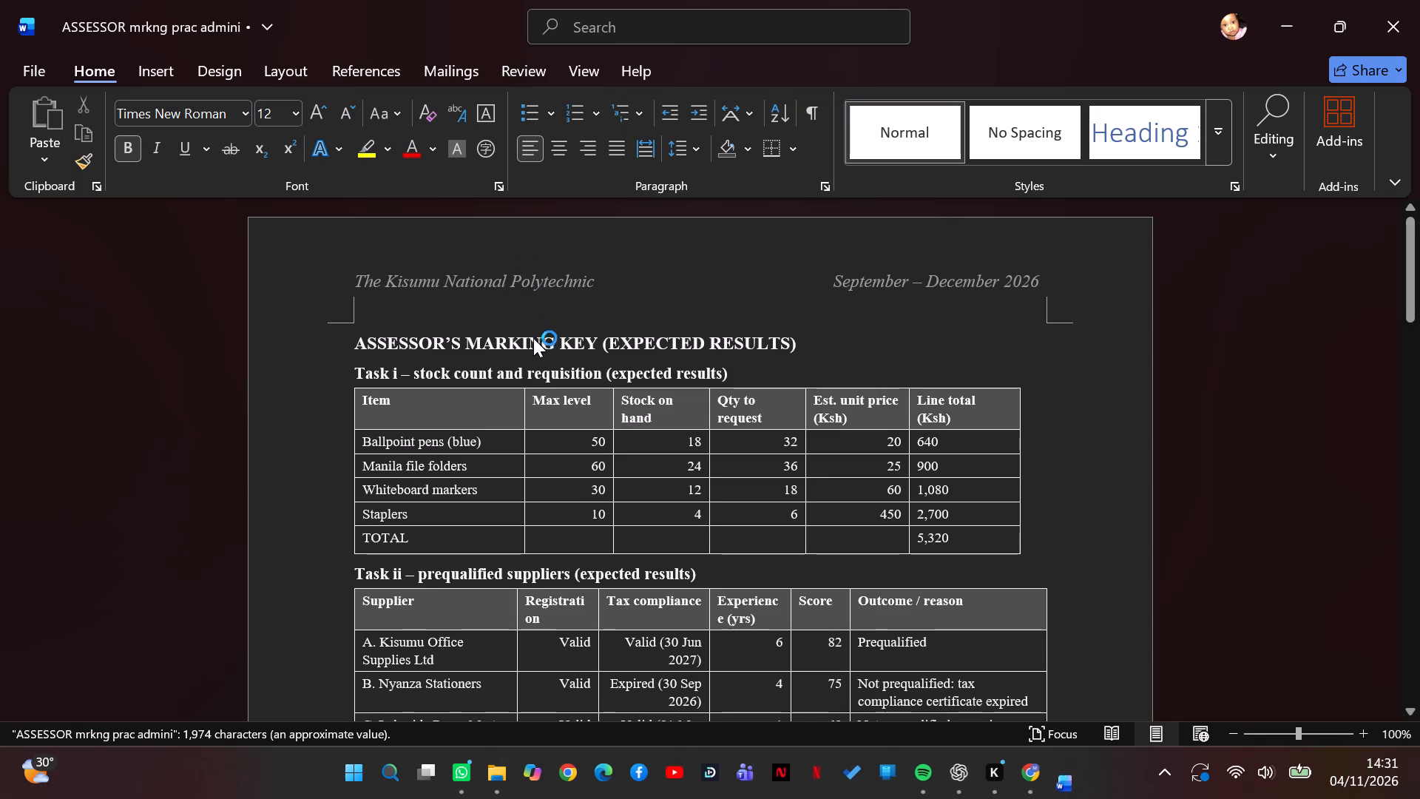
pyautogui.scroll(-11, 532, 464)
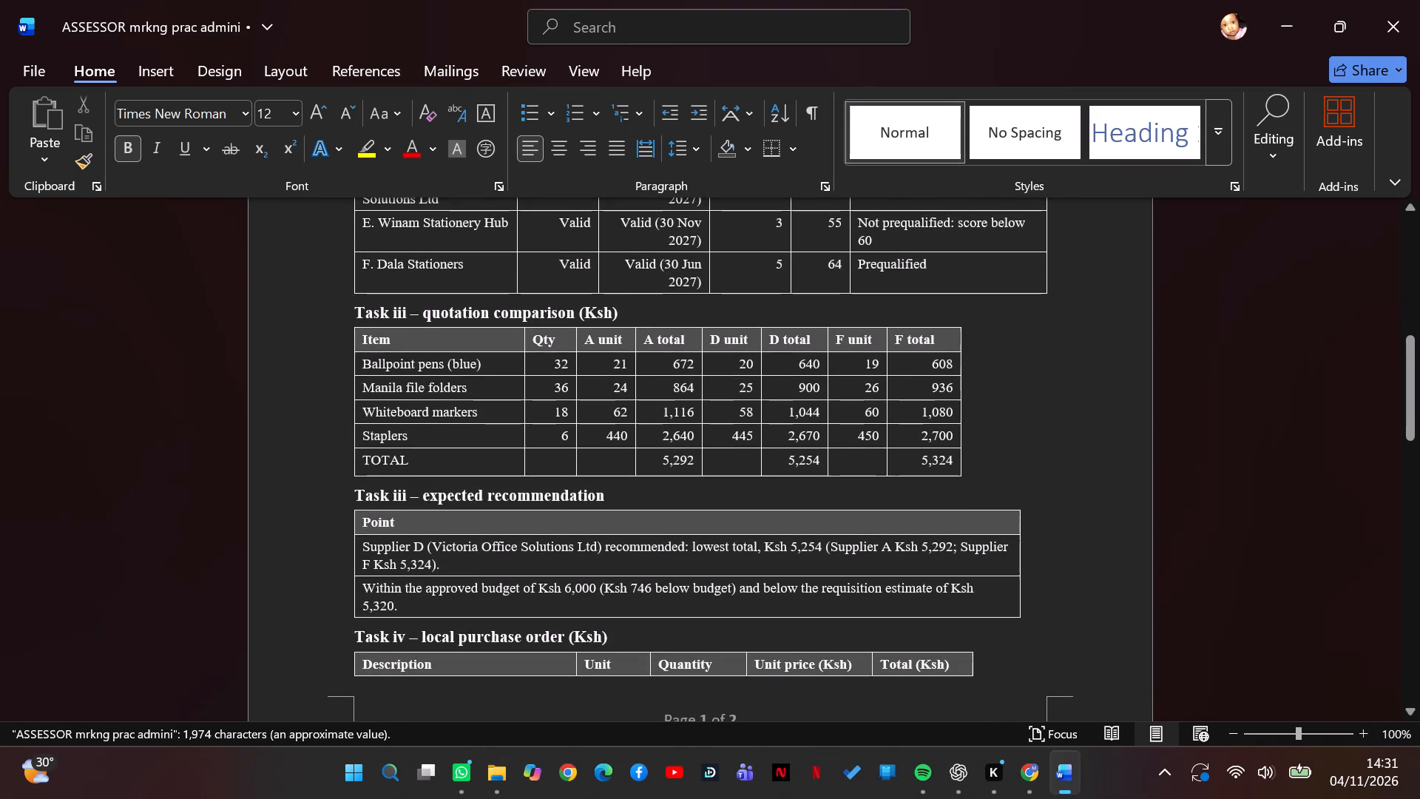
pyautogui.scroll(-19, 538, 455)
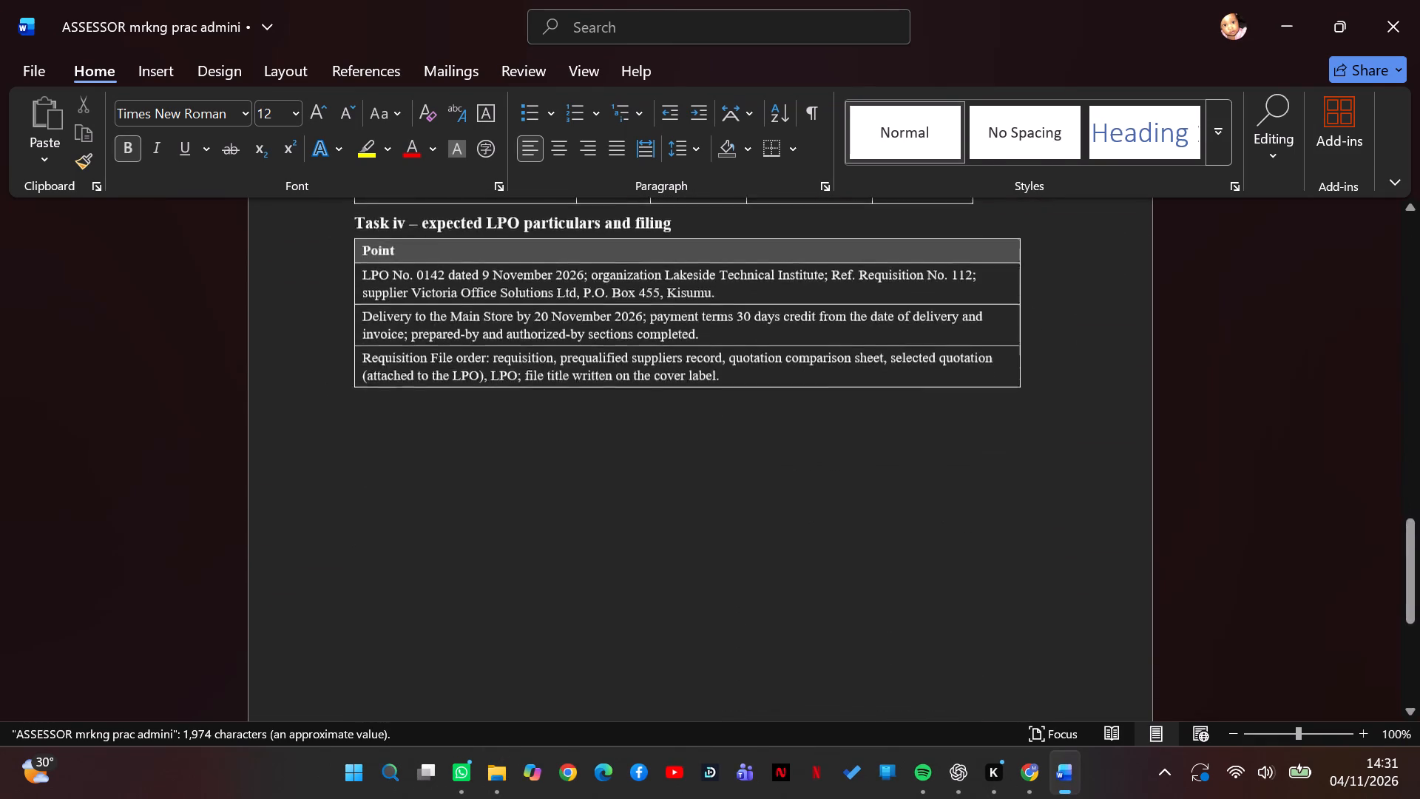
pyautogui.scroll(-11, 538, 454)
pyautogui.scroll(20, 538, 454)
pyautogui.scroll(12, 538, 454)
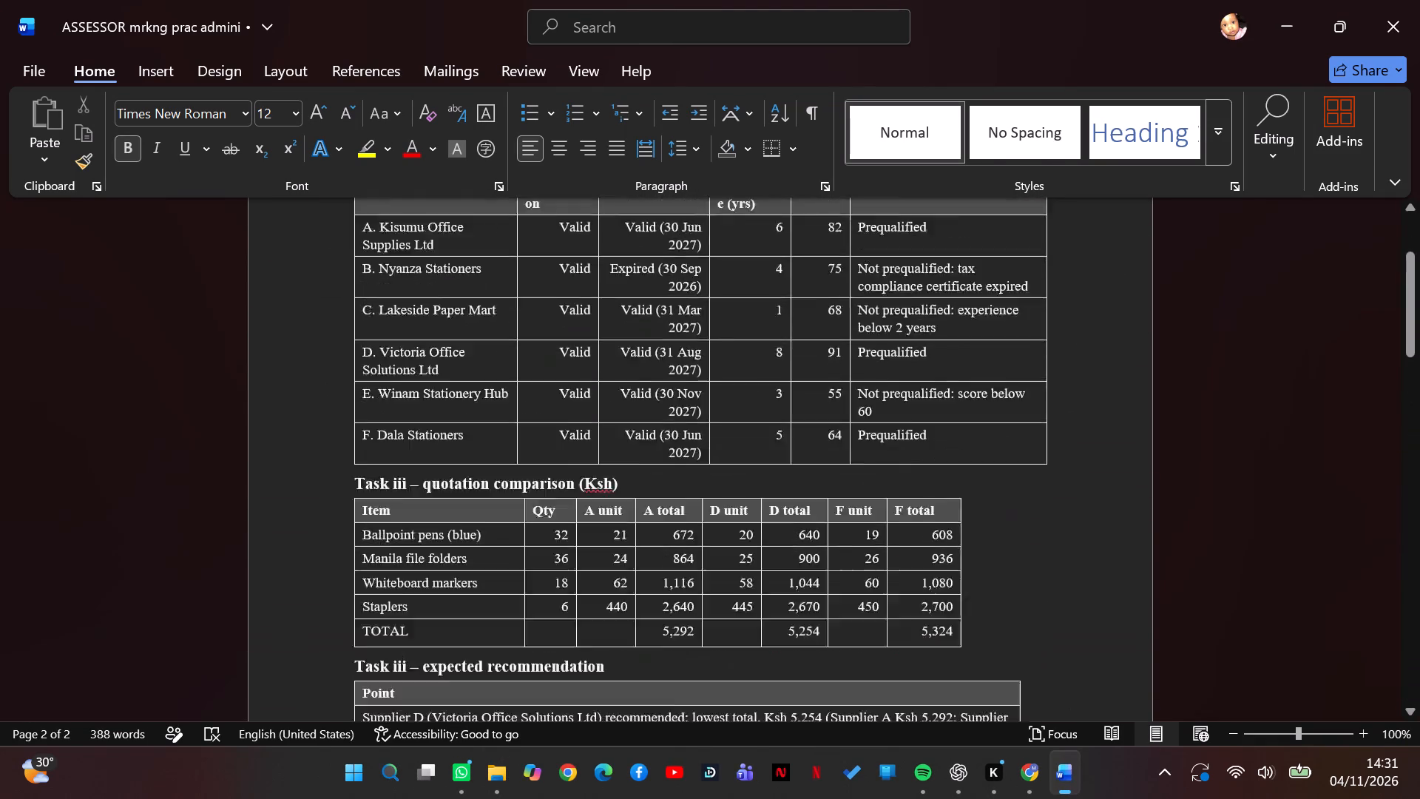
pyautogui.scroll(16, 538, 451)
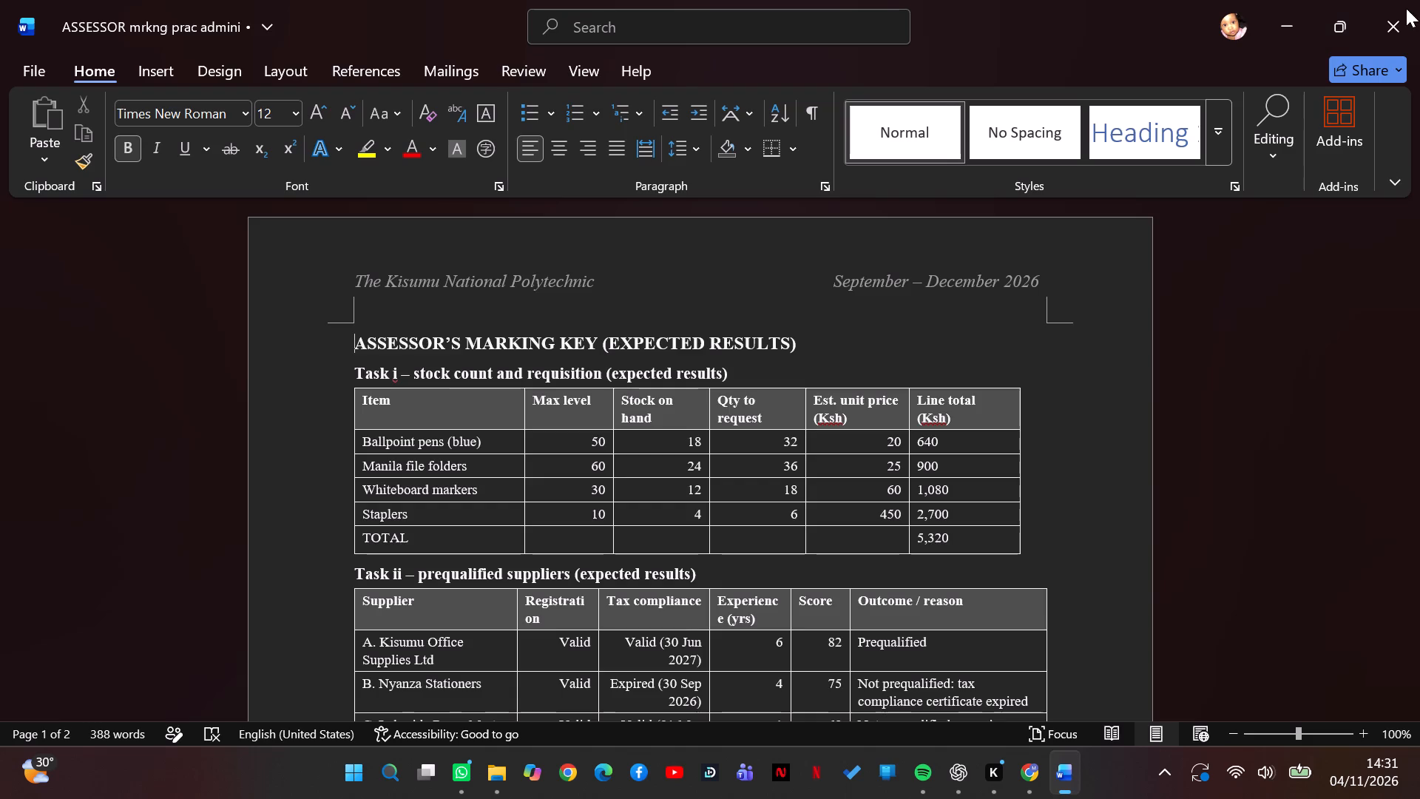
# Close the assessor's marking key document and return to the ADMINISTRATIVE ASSISTANT 1 AND 2 folder.
pyautogui.click(1406, 9)
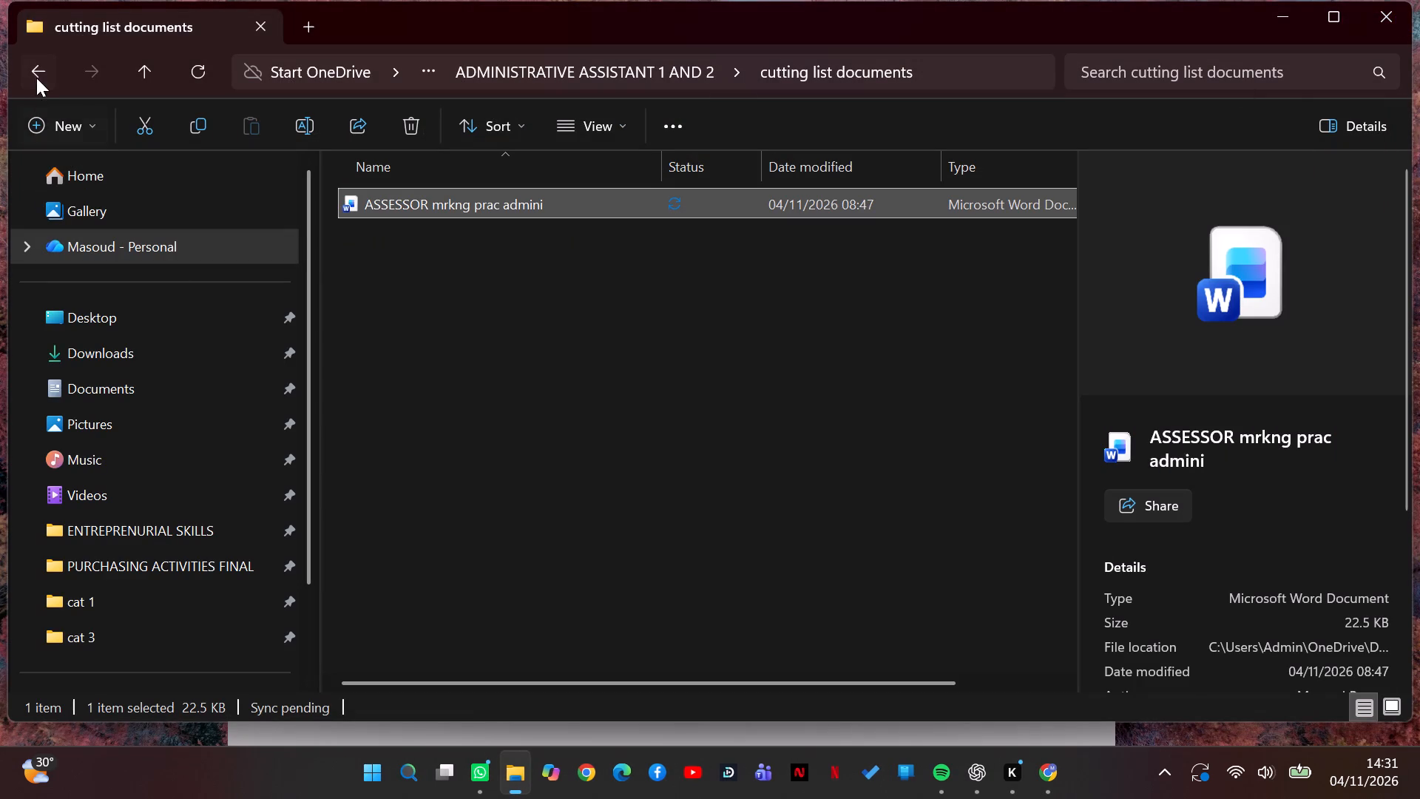
pyautogui.click(39, 67)
pyautogui.click(40, 69)
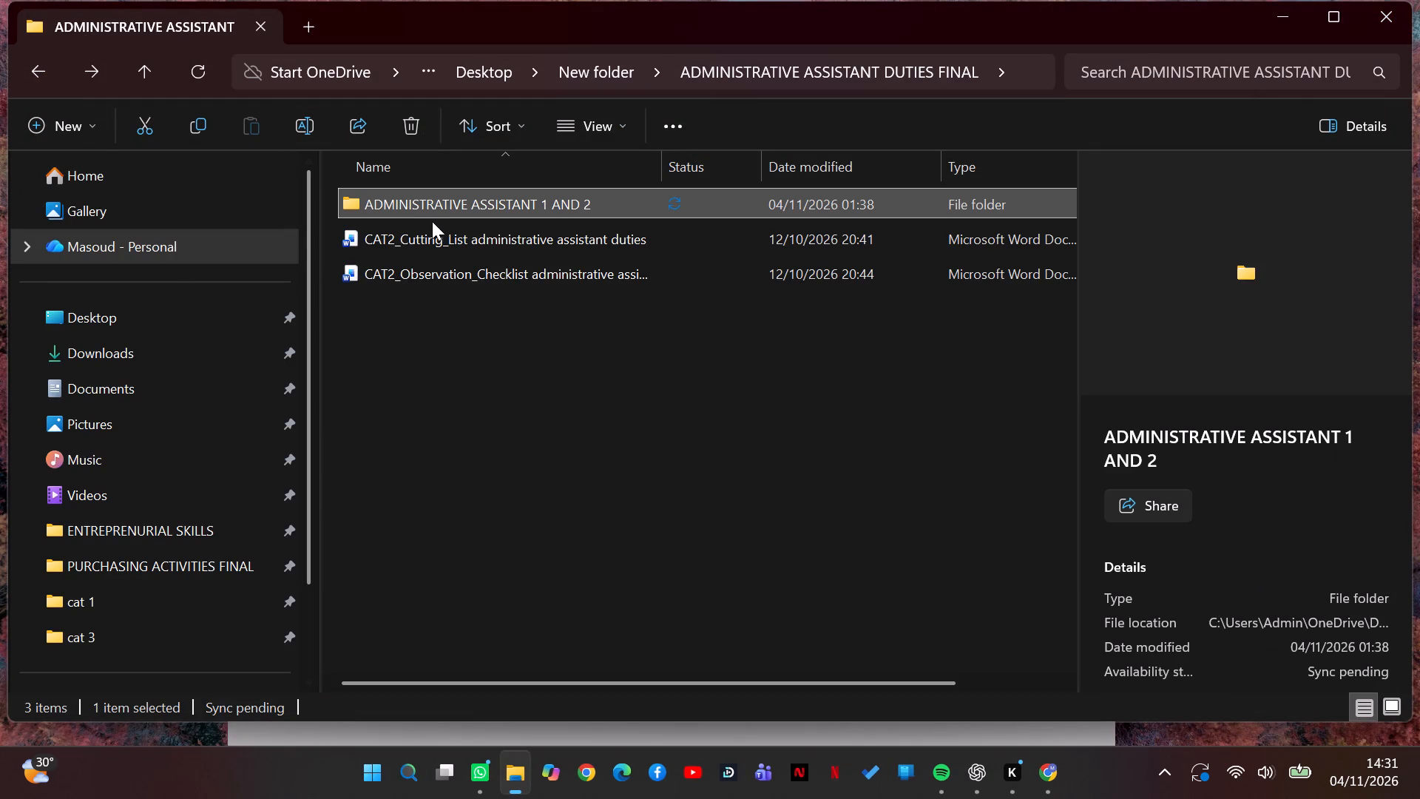
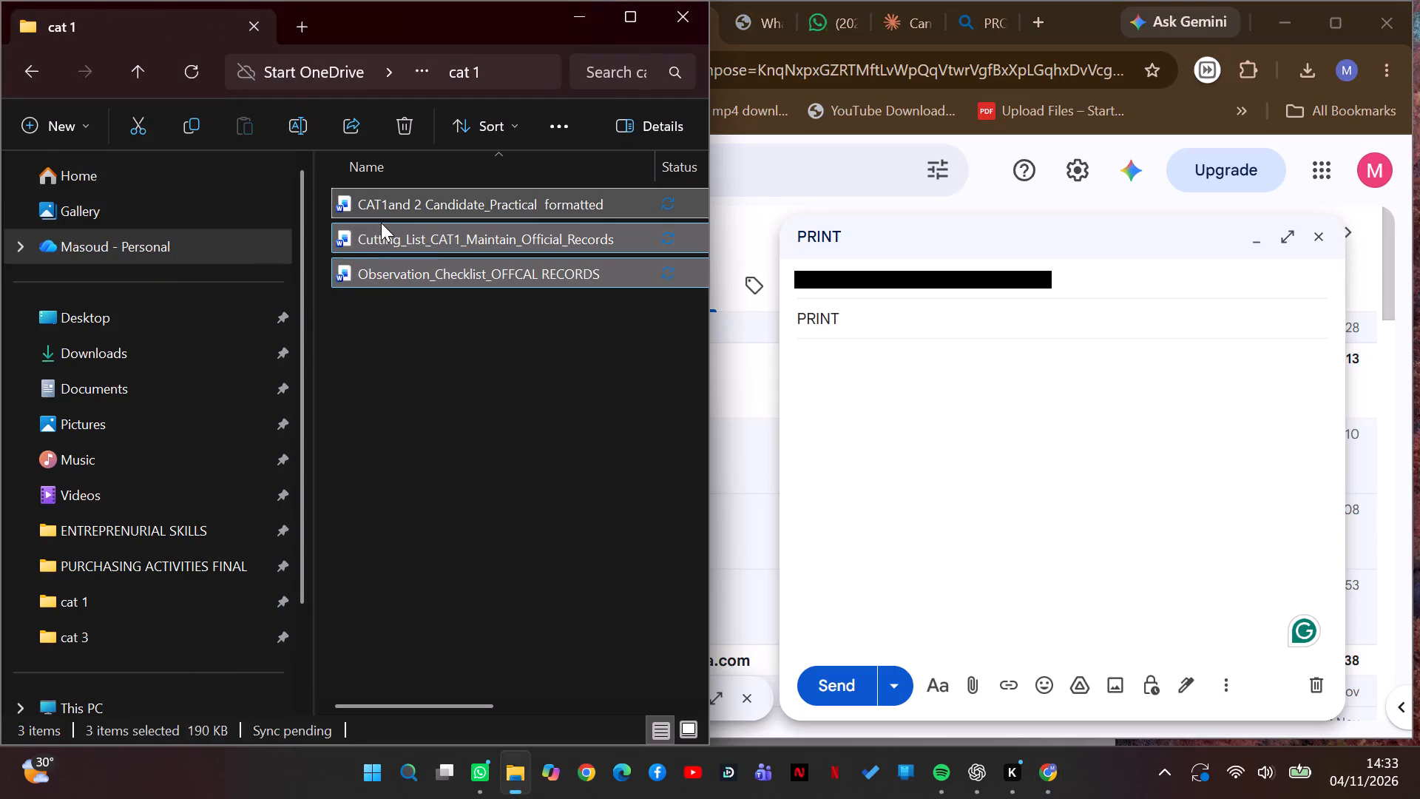
# Attach the candidate practical, cutting list and observation checklist documents from the cat 1 folder to the PRINT email draft.
pyautogui.moveTo(381, 223); pyautogui.dragTo(939, 355)
pyautogui.scroll(9, 463, 323)
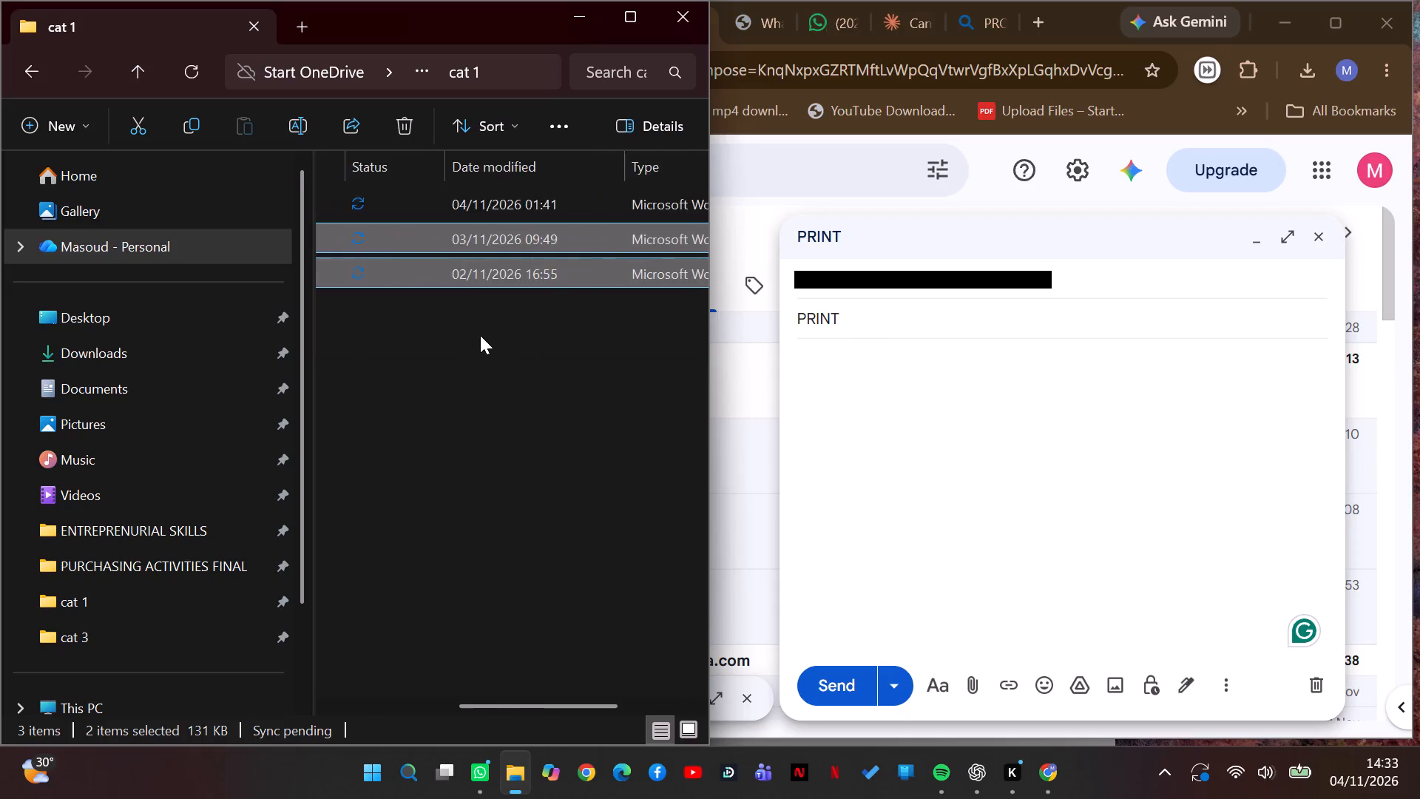
pyautogui.scroll(17, 480, 335)
pyautogui.moveTo(478, 331); pyautogui.dragTo(487, 204)
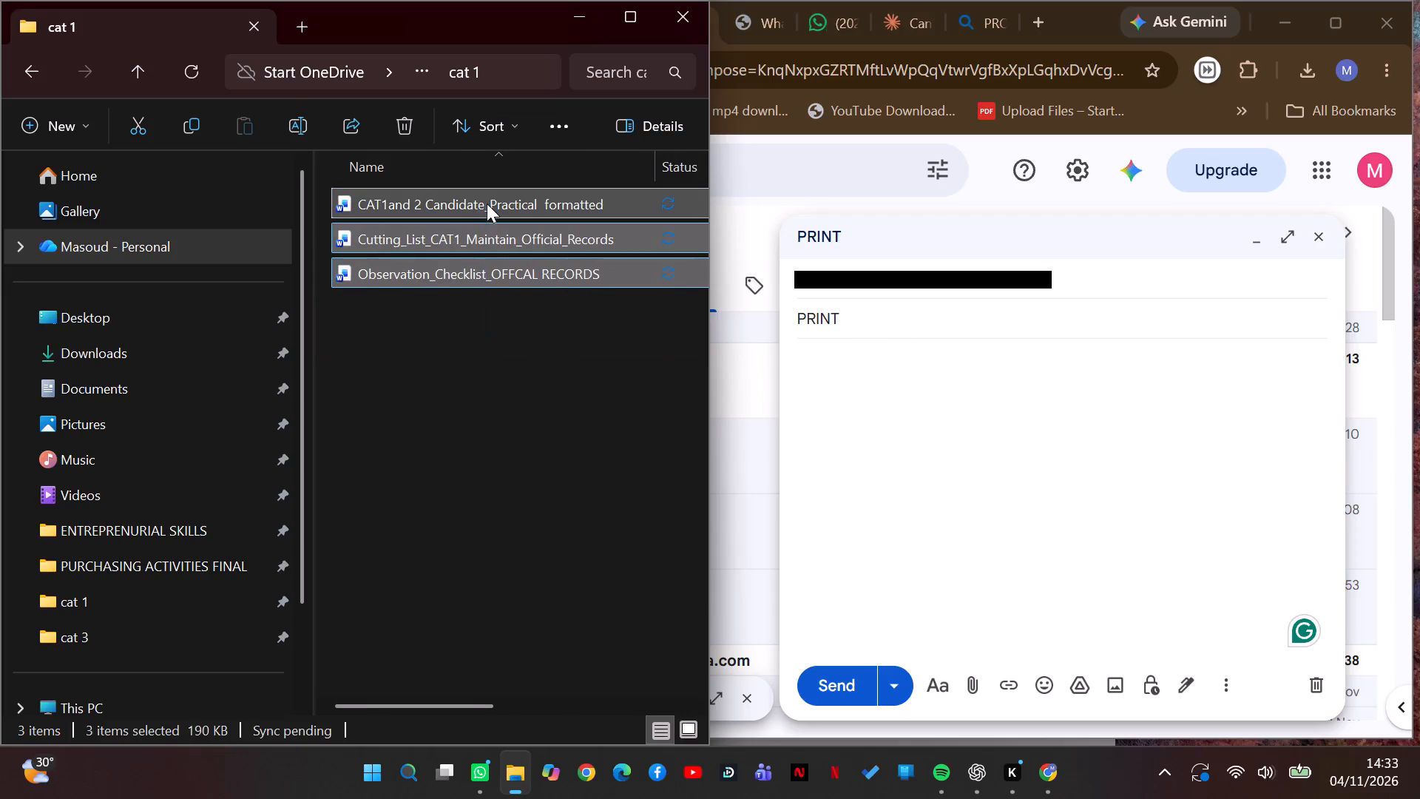
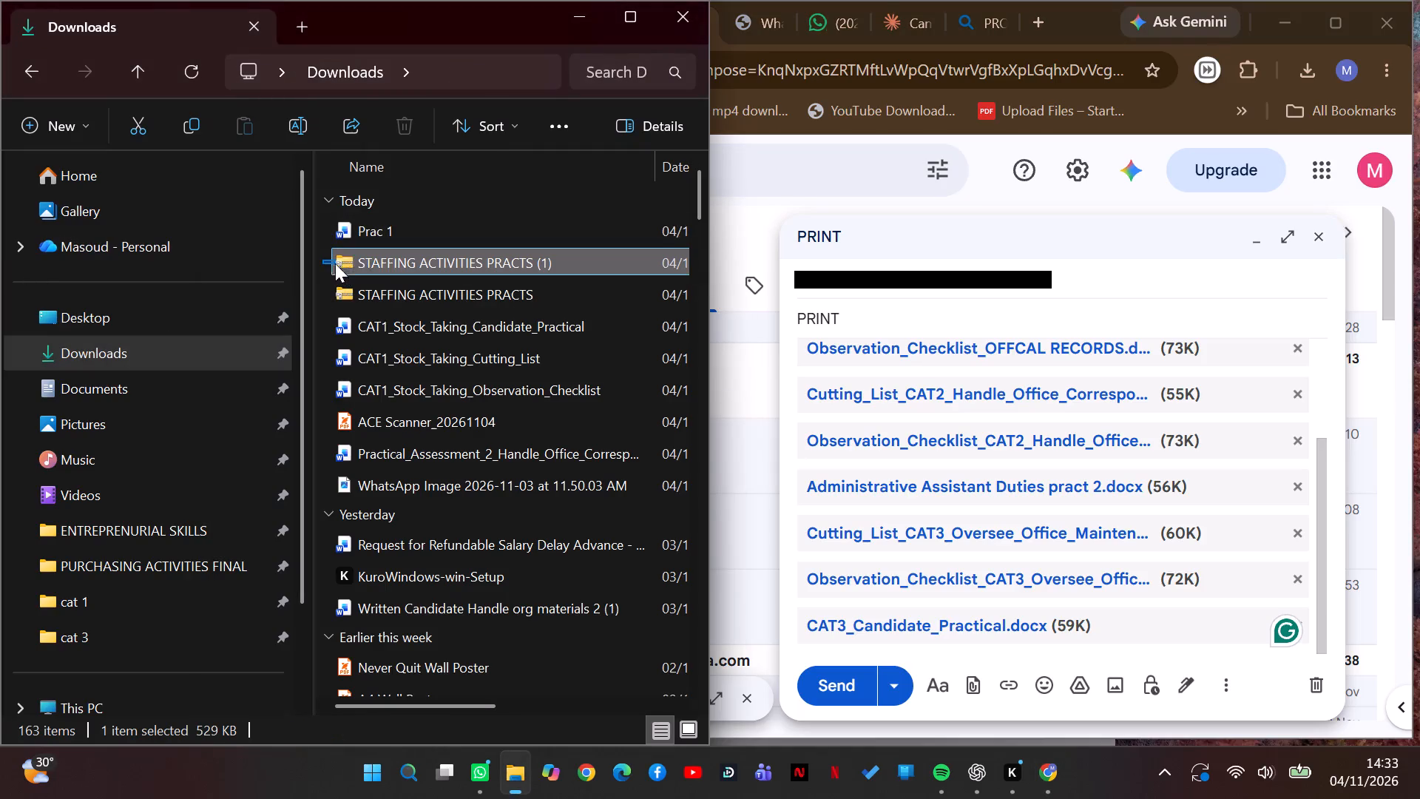
# Attach the two STAFFING ACTIVITIES PRACTS zip archives and the Prac 1 document from Downloads to the PRINT email draft.
pyautogui.moveTo(335, 263); pyautogui.dragTo(421, 284)
pyautogui.moveTo(416, 280); pyautogui.dragTo(1052, 325)
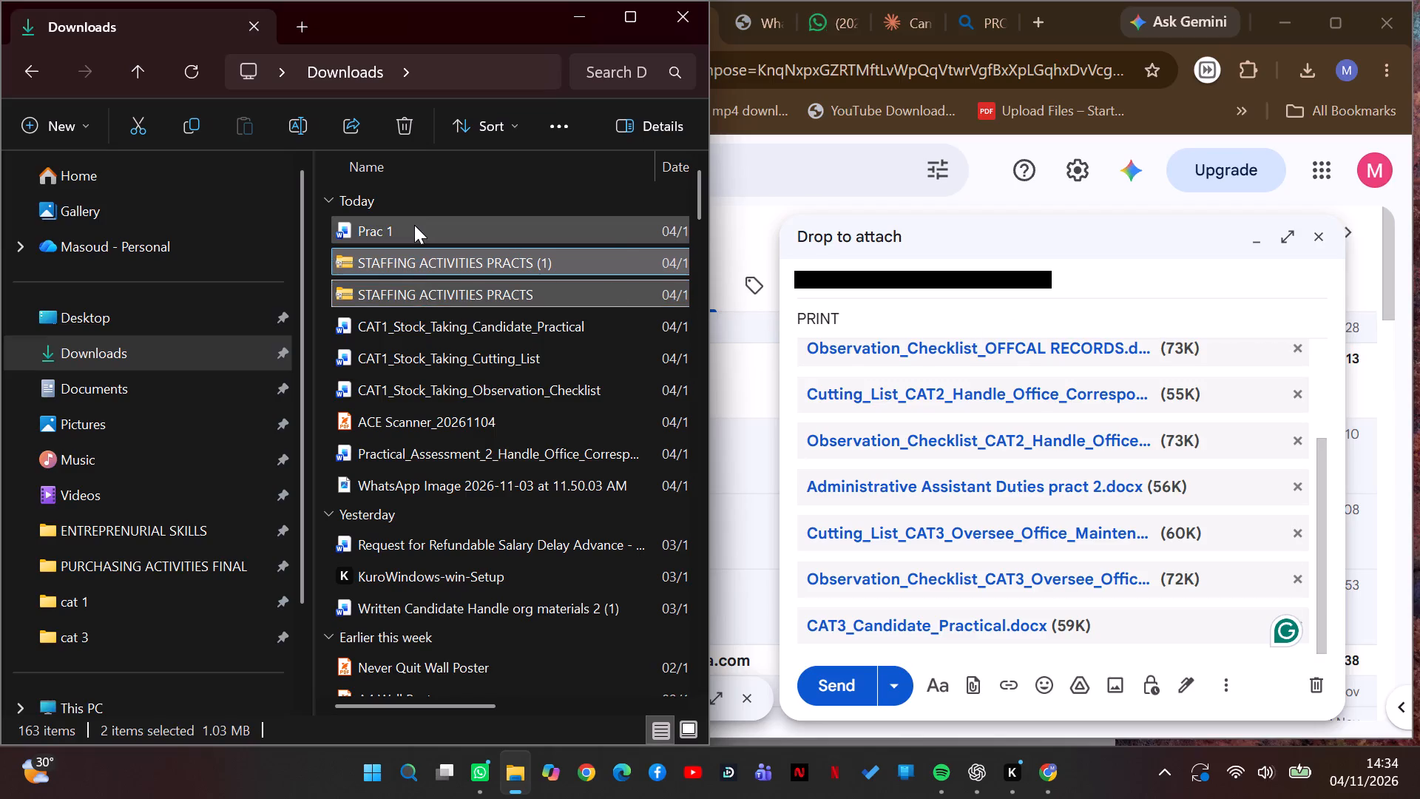
pyautogui.moveTo(414, 225); pyautogui.dragTo(628, 236)
pyautogui.moveTo(473, 231); pyautogui.dragTo(882, 261)
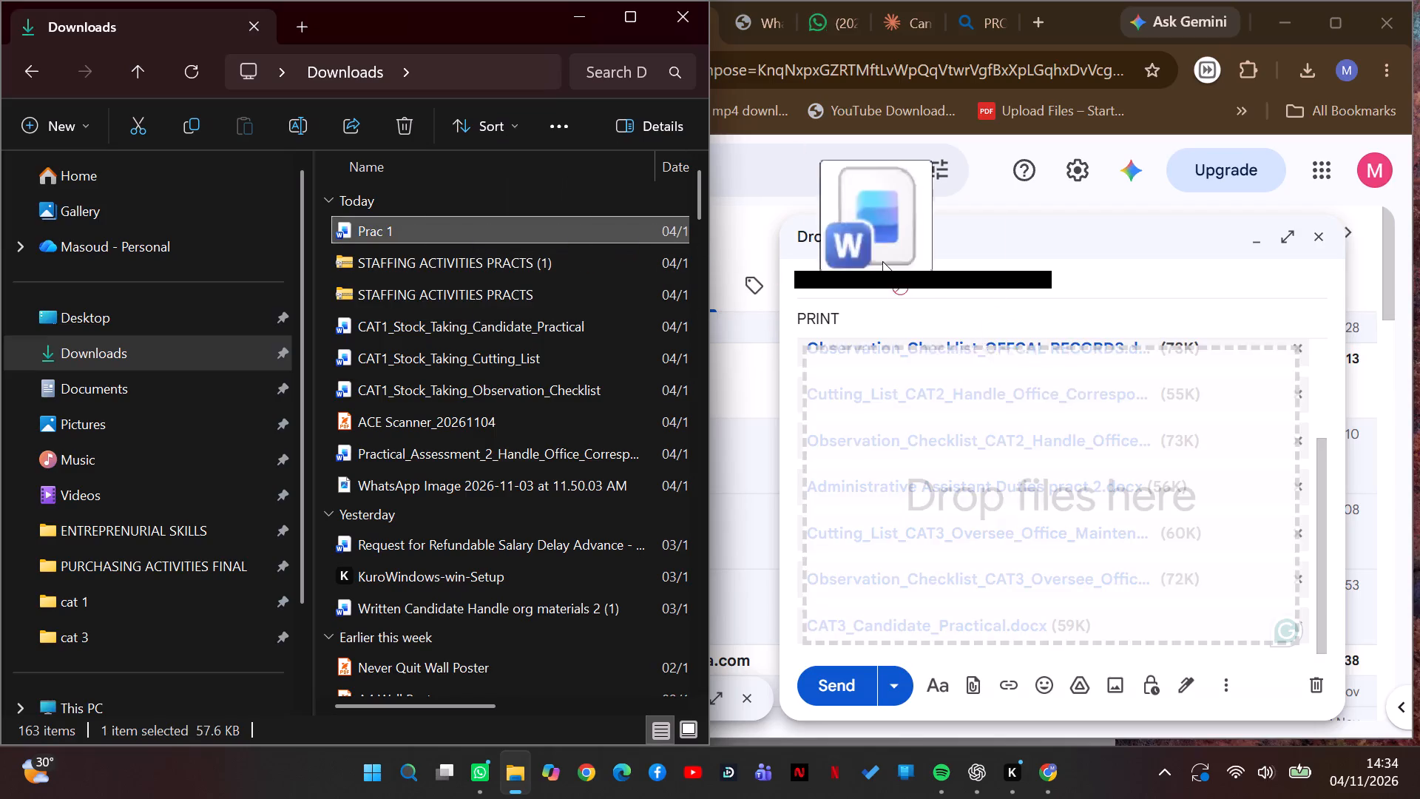